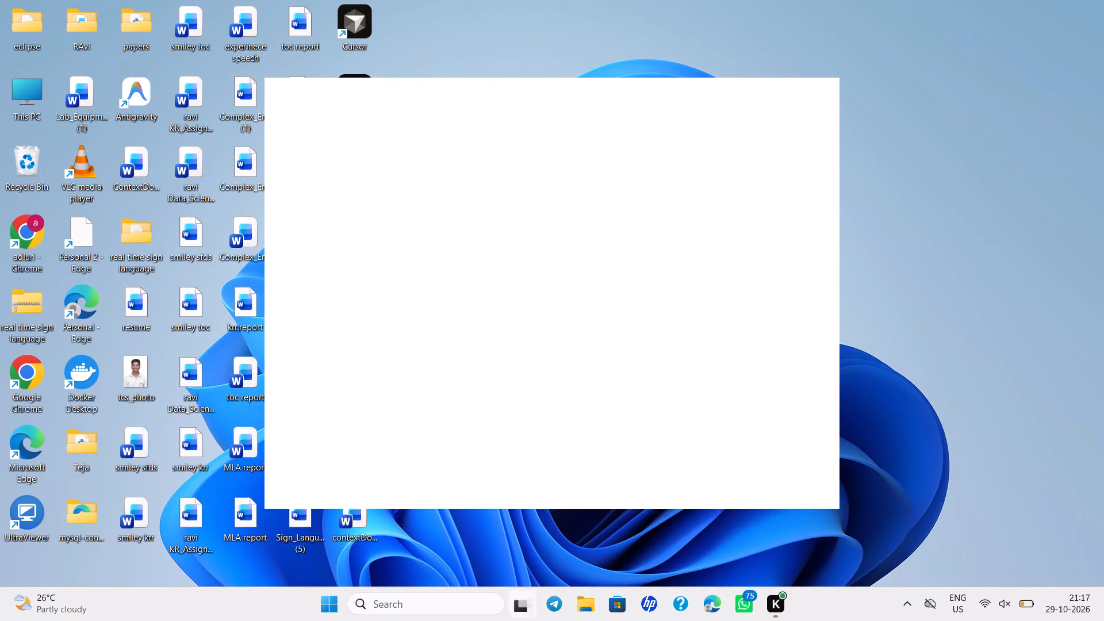
Launch PowerPoint, open the recent presentation Zero_Inflated_Data_CEP_Format [Autosaved], and dismiss the Office activation wizard.
{"action": "left_click", "coordinate": [457, 604]}
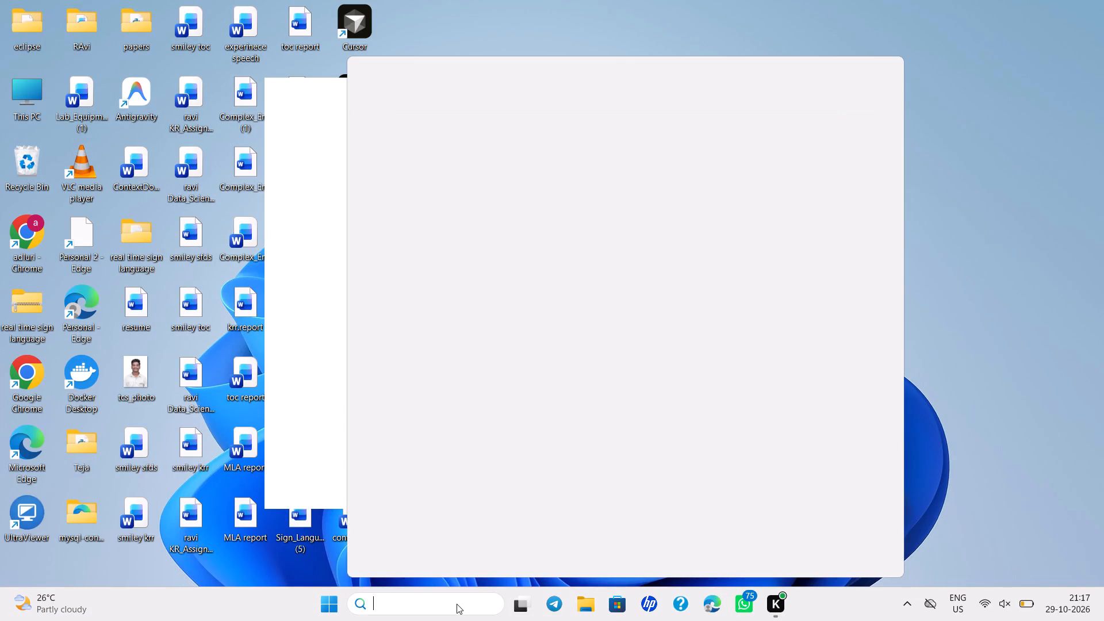
{"action": "type", "text": "ppt"}
{"action": "key", "text": "Return"}
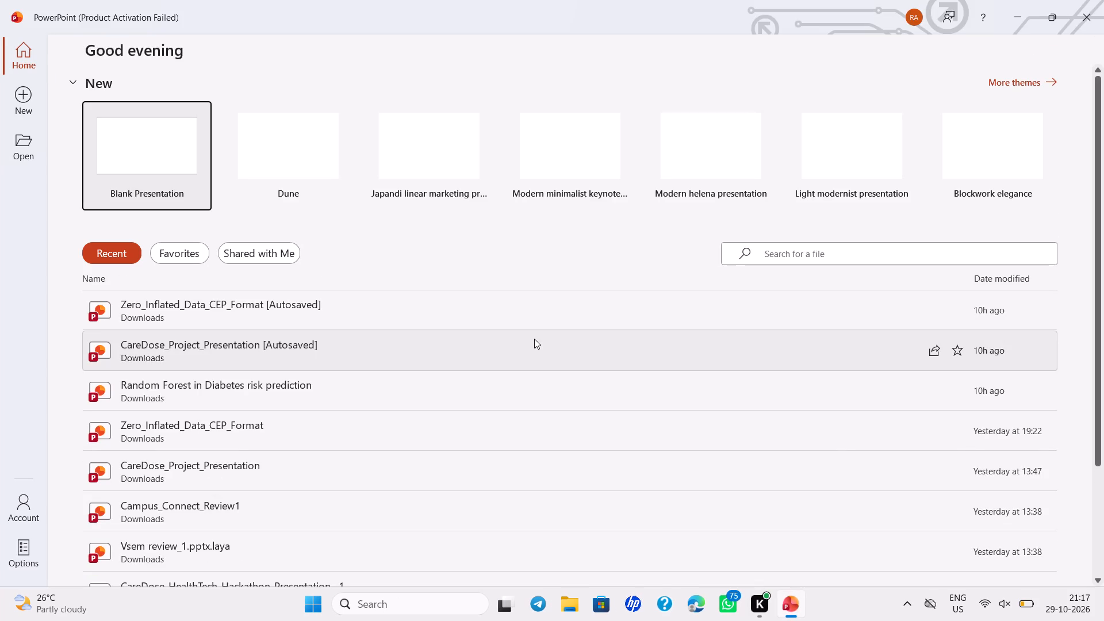
{"action": "double_click", "coordinate": [199, 304]}
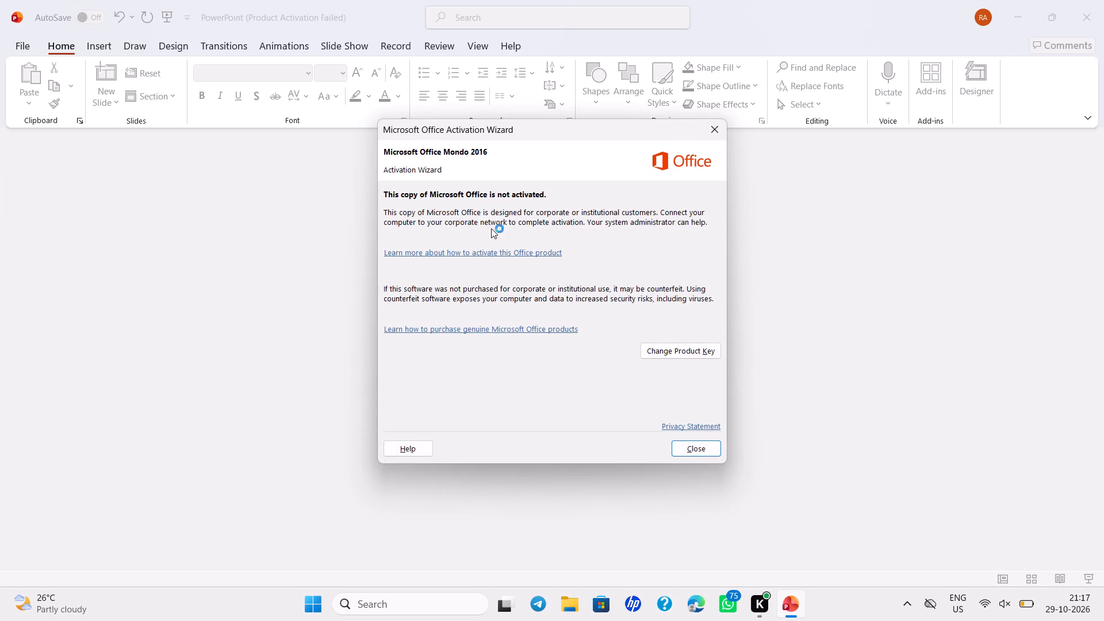
{"action": "left_click", "coordinate": [677, 442]}
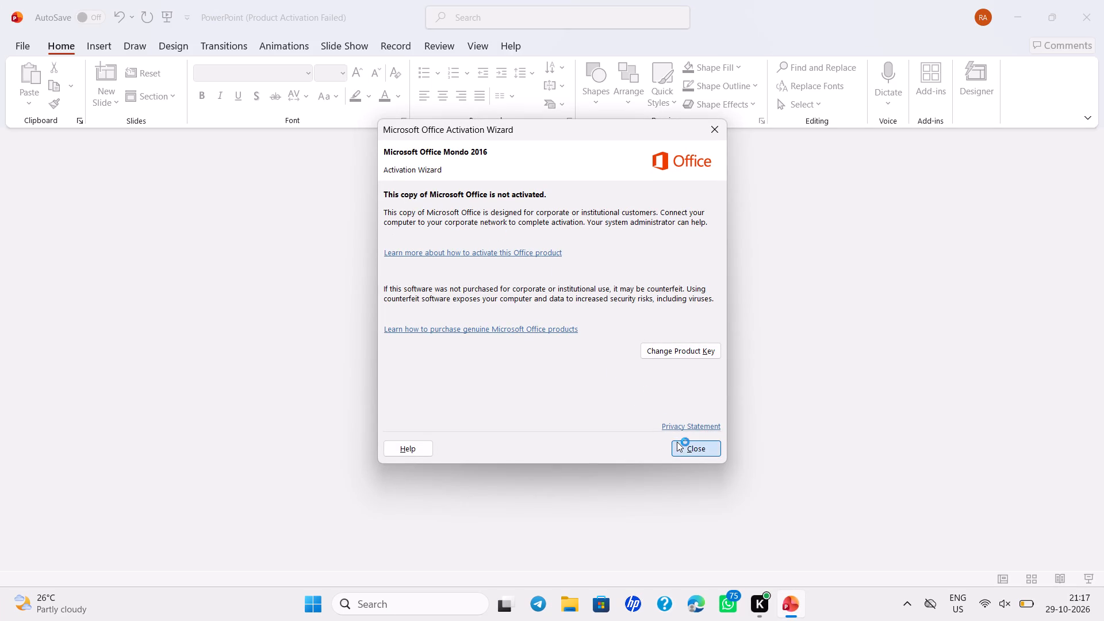
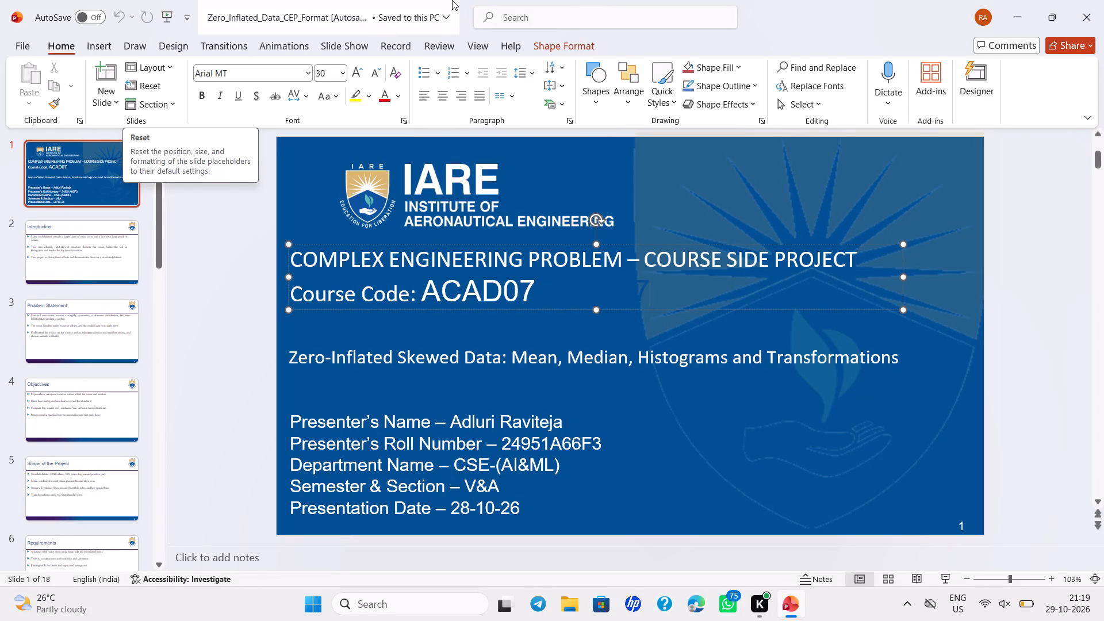
Open the recording view from the beginning of the presentation and look through the slides to the last one.
{"action": "left_click", "coordinate": [399, 50]}
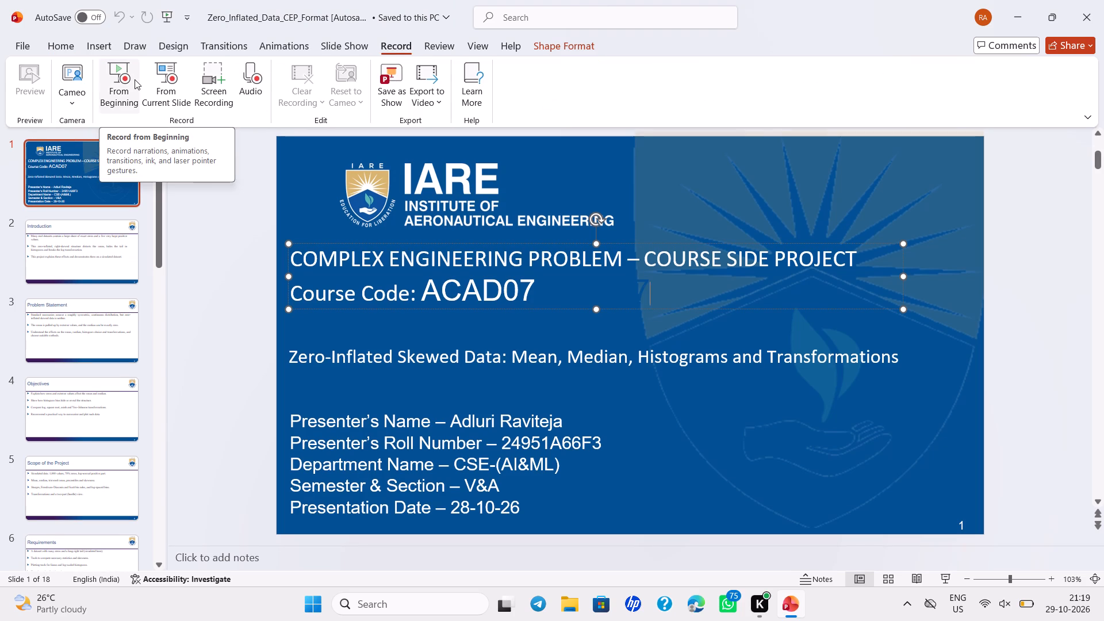
{"action": "left_click", "coordinate": [127, 101]}
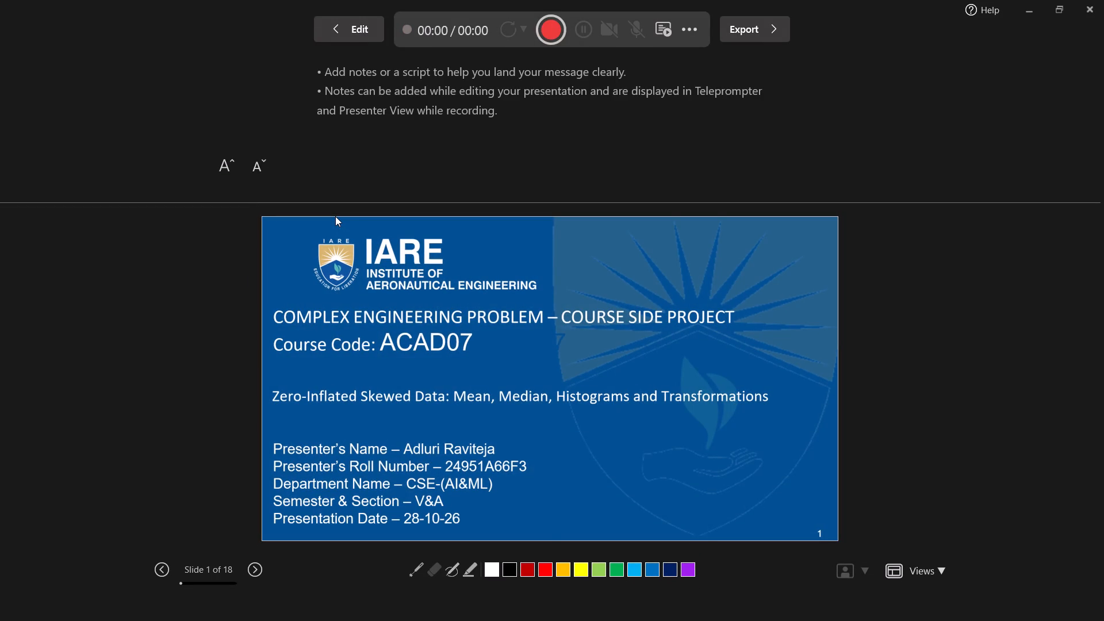
{"action": "key", "text": "Down"}
{"action": "key", "text": "Down"}
{"action": "key", "text": "Down"}
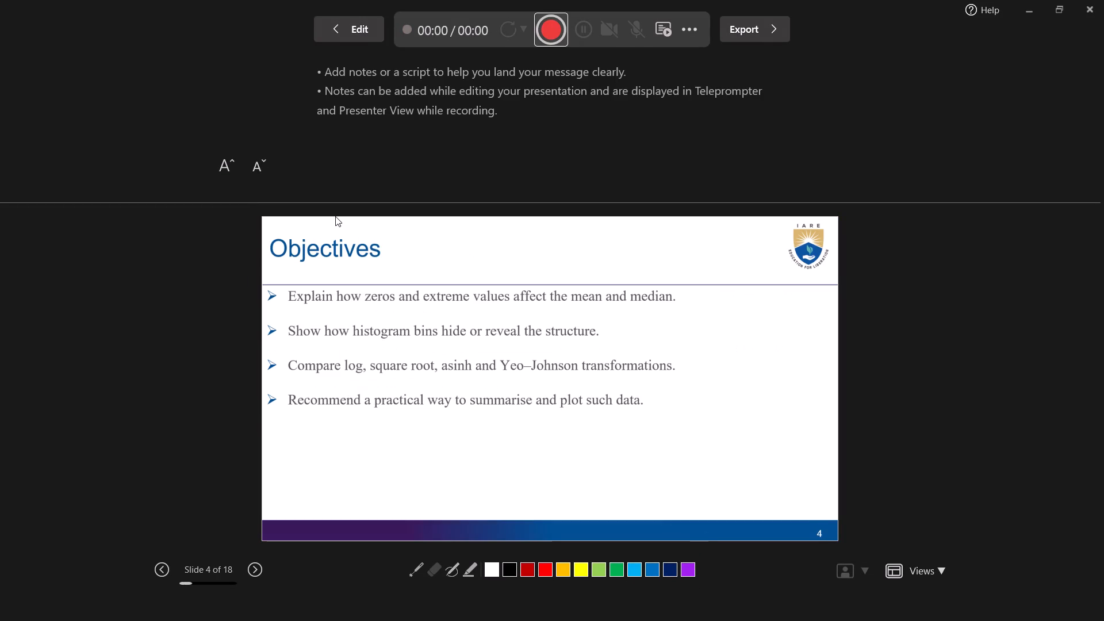
{"action": "key", "text": "Down"}
{"action": "key", "text": "Down"}
{"action": "key", "text": "Down"}
{"action": "key", "text": "Down"}
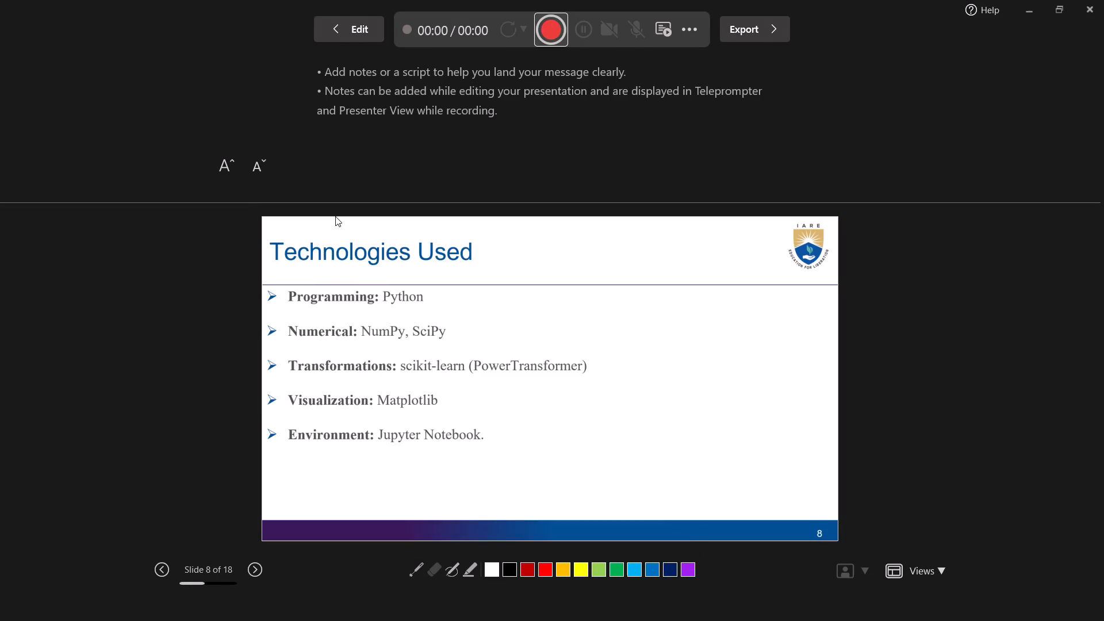
{"action": "key", "text": "Down"}
{"action": "key", "text": "Down"}
{"action": "key", "text": "Down"}
{"action": "key", "text": "Down"}
{"action": "key", "text": "Down"}
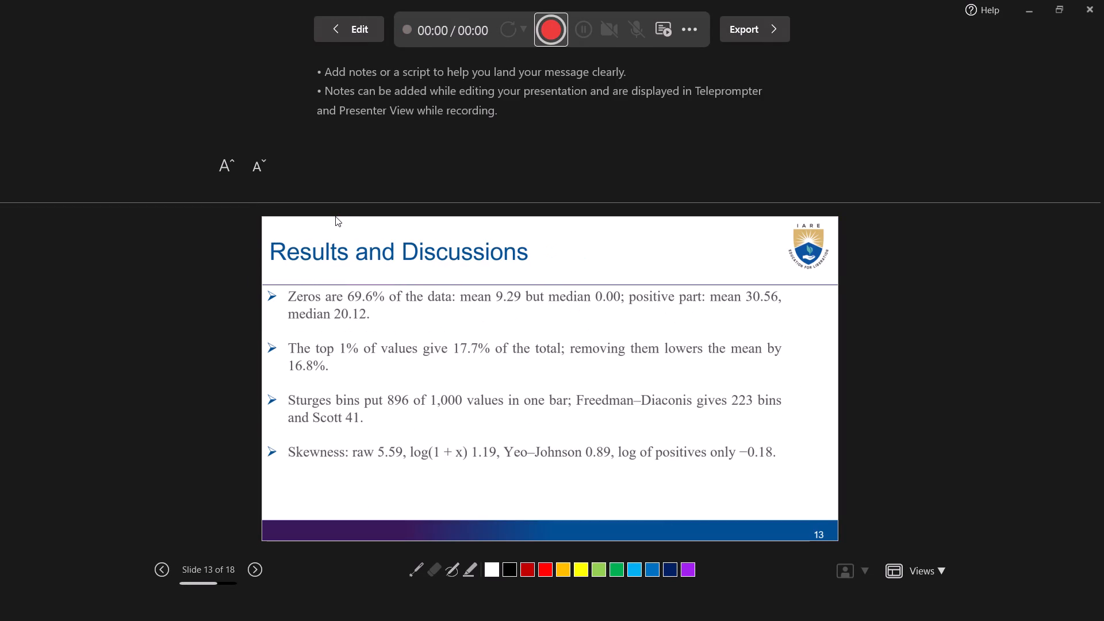
{"action": "key", "text": "Down"}
{"action": "key", "text": "Down"}
{"action": "key", "text": "Down"}
{"action": "key", "text": "Down"}
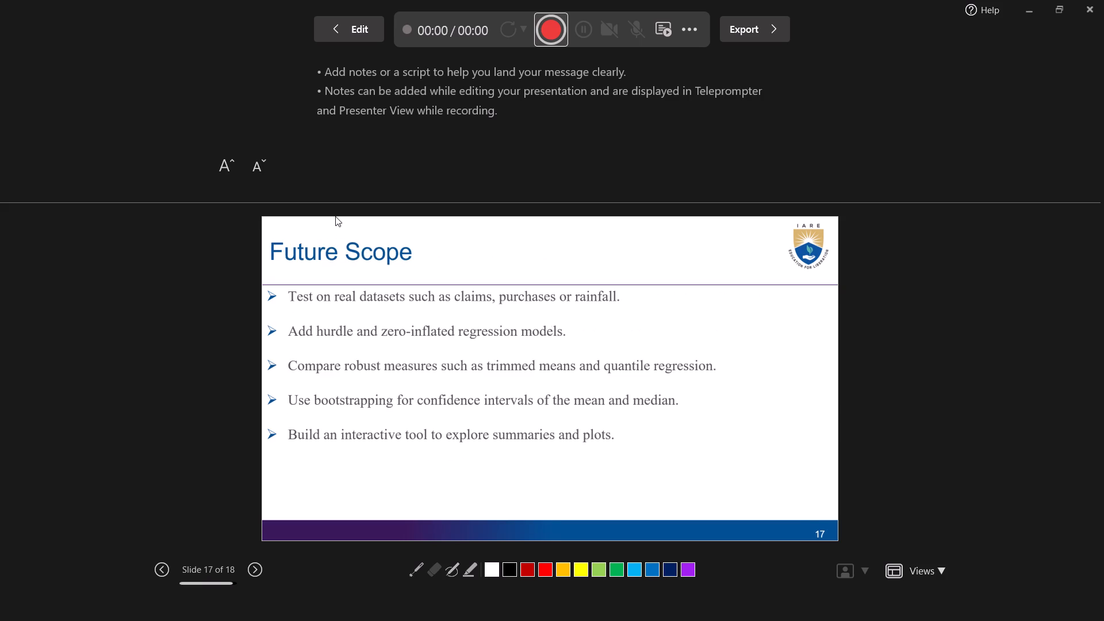
{"action": "key", "text": "Down"}
Look back through the slides in reverse order to the title slide.
{"action": "key", "text": "Up"}
{"action": "key", "text": "Up"}
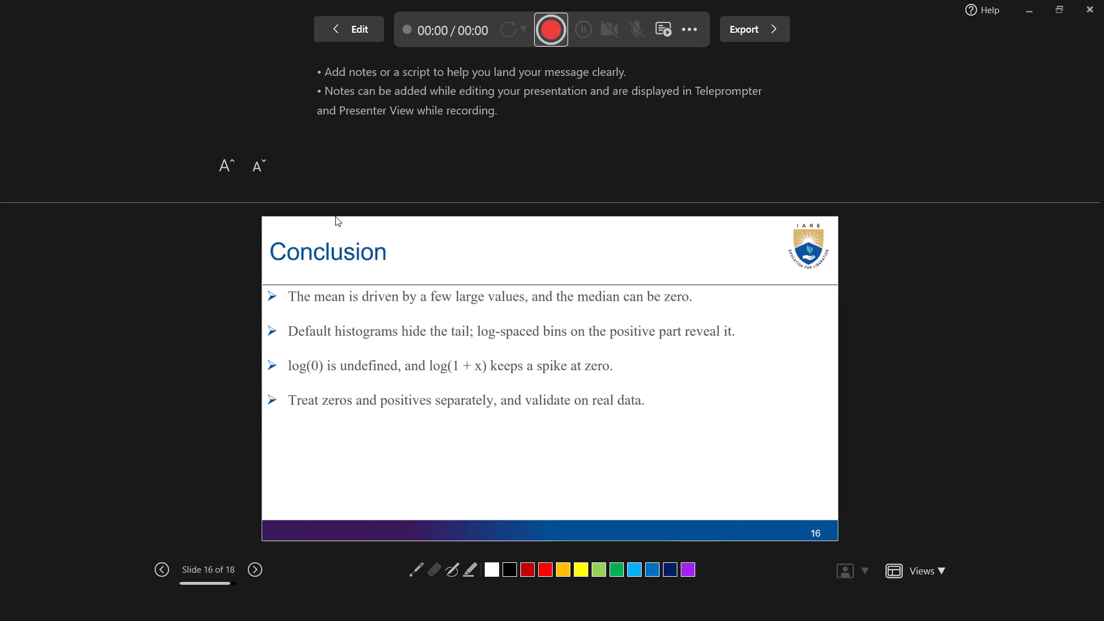
{"action": "key", "text": "Up"}
{"action": "key", "text": "Up"}
{"action": "key", "text": "Up"}
{"action": "key", "text": "Up"}
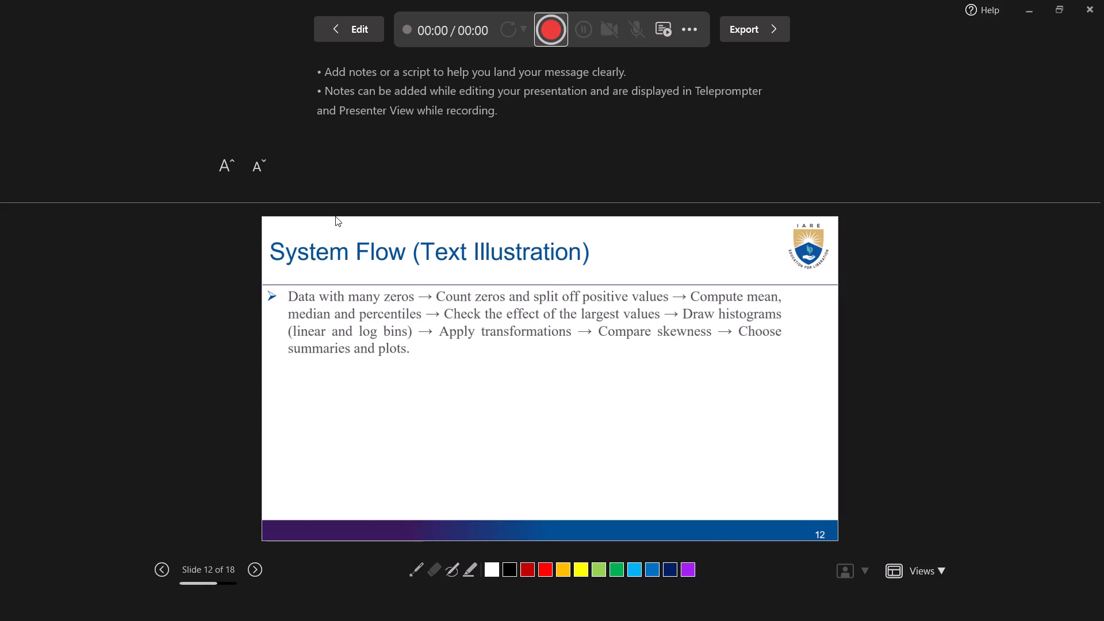
{"action": "key", "text": "Up"}
{"action": "key", "text": "Up"}
{"action": "key", "text": "Up"}
{"action": "key", "text": "Up"}
{"action": "key", "text": "Up"}
{"action": "key", "text": "Up"}
{"action": "key", "text": "Up"}
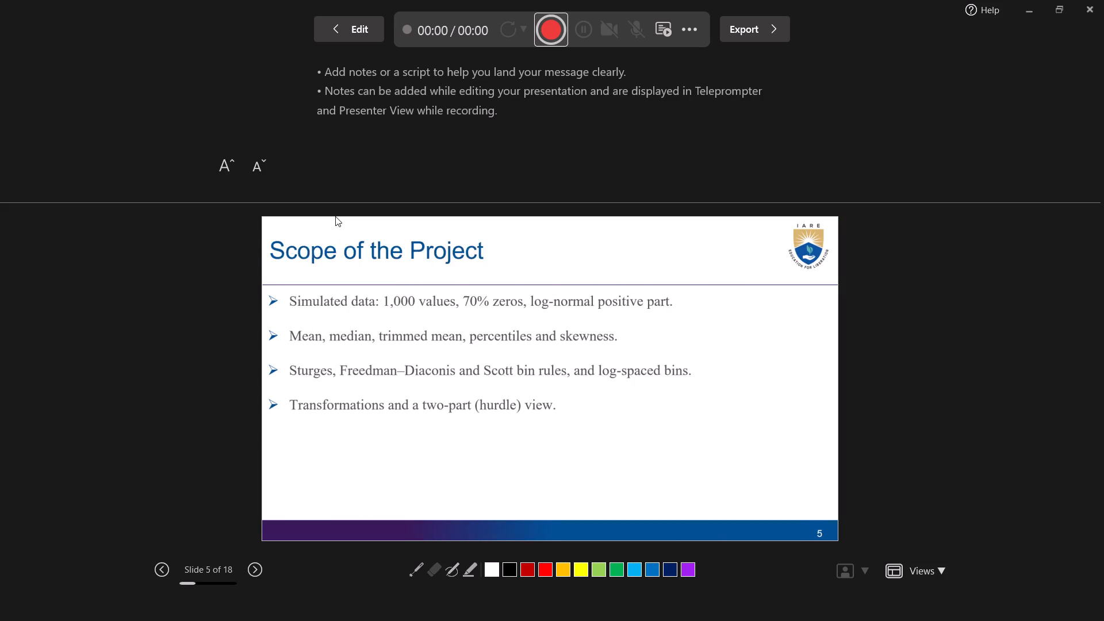
{"action": "key", "text": "Up"}
{"action": "key", "text": "Up"}
{"action": "key", "text": "Up"}
{"action": "key", "text": "Up"}
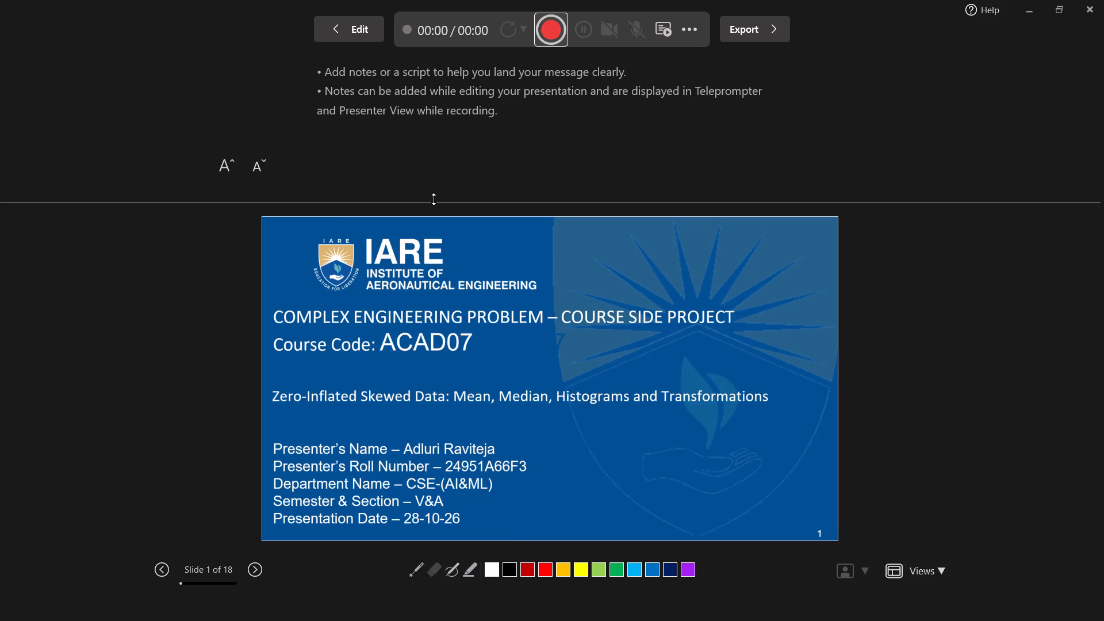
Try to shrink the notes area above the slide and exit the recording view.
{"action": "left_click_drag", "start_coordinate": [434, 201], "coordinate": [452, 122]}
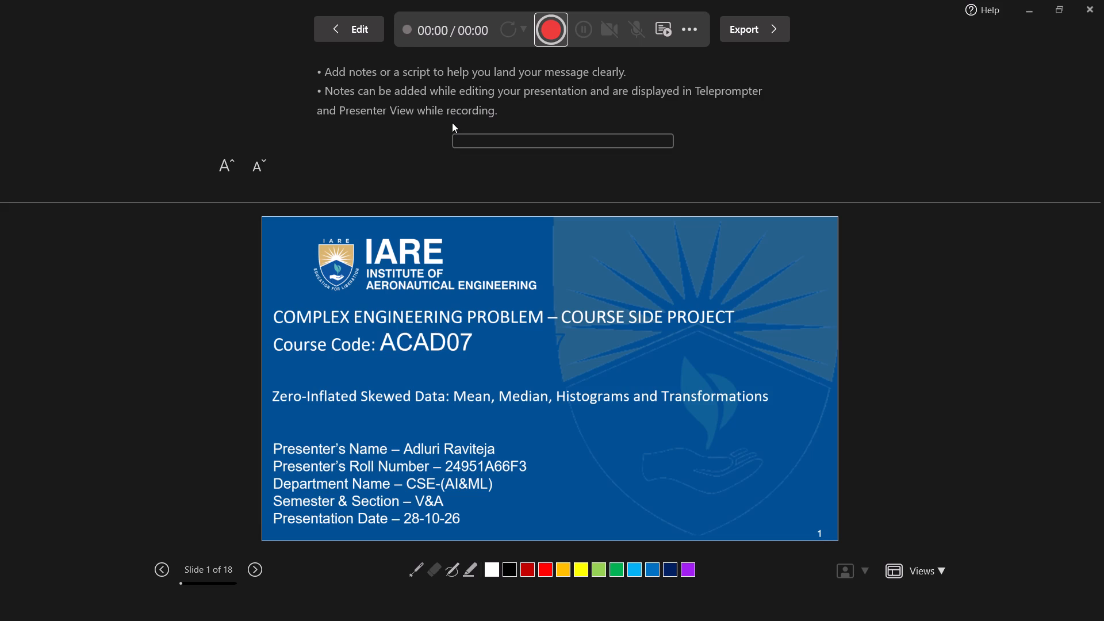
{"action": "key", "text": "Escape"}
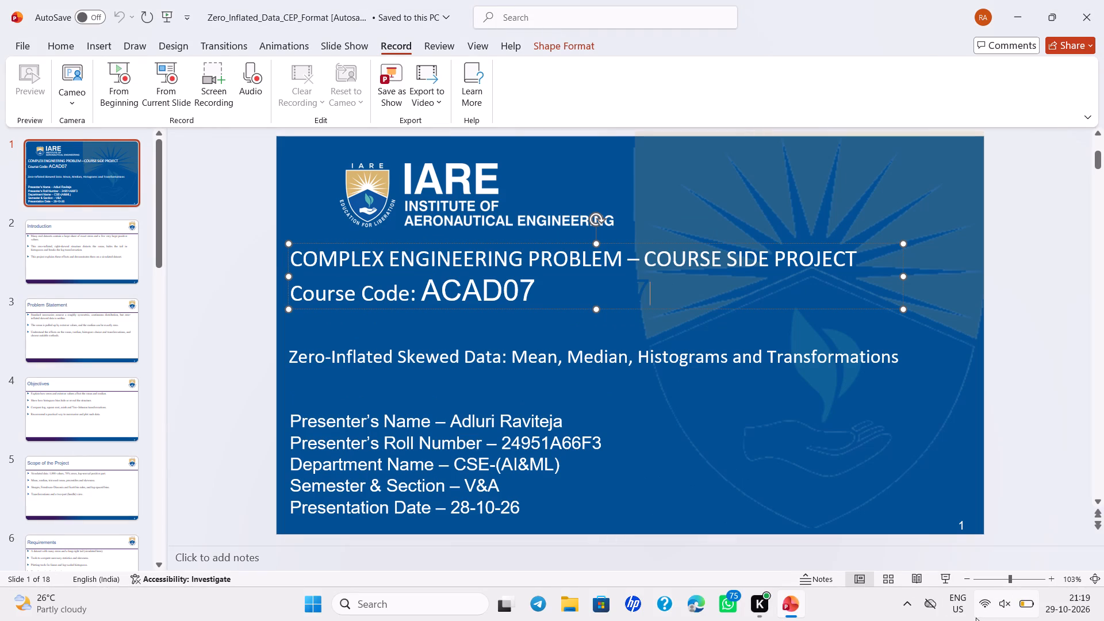
Connect the GOBOULT Buds to the computer over Bluetooth.
{"action": "left_click", "coordinate": [991, 614]}
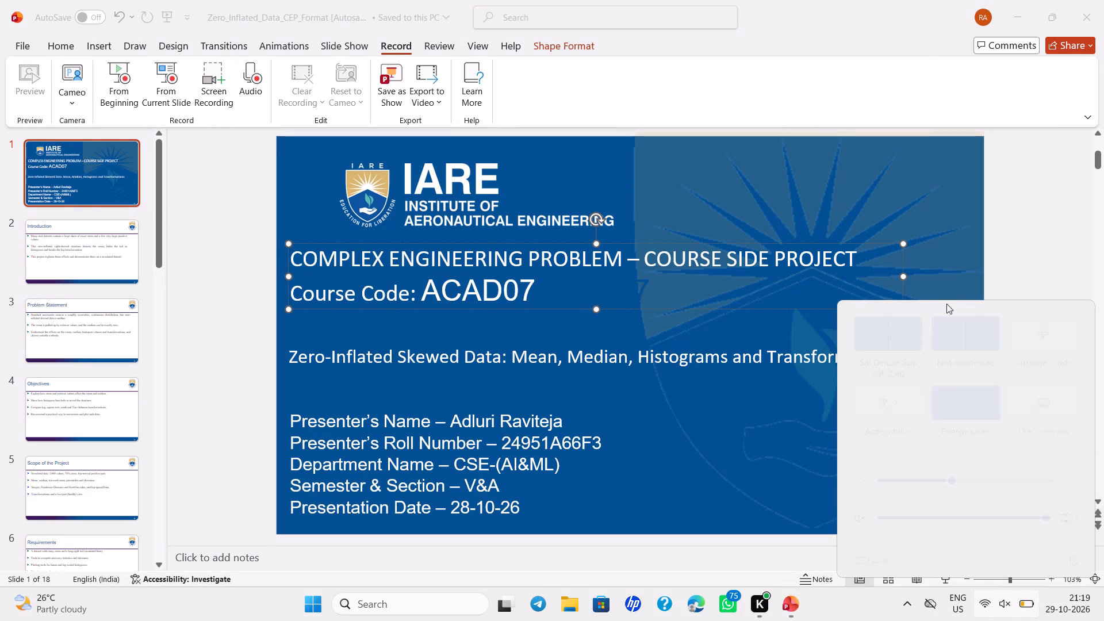
{"action": "left_click", "coordinate": [975, 327]}
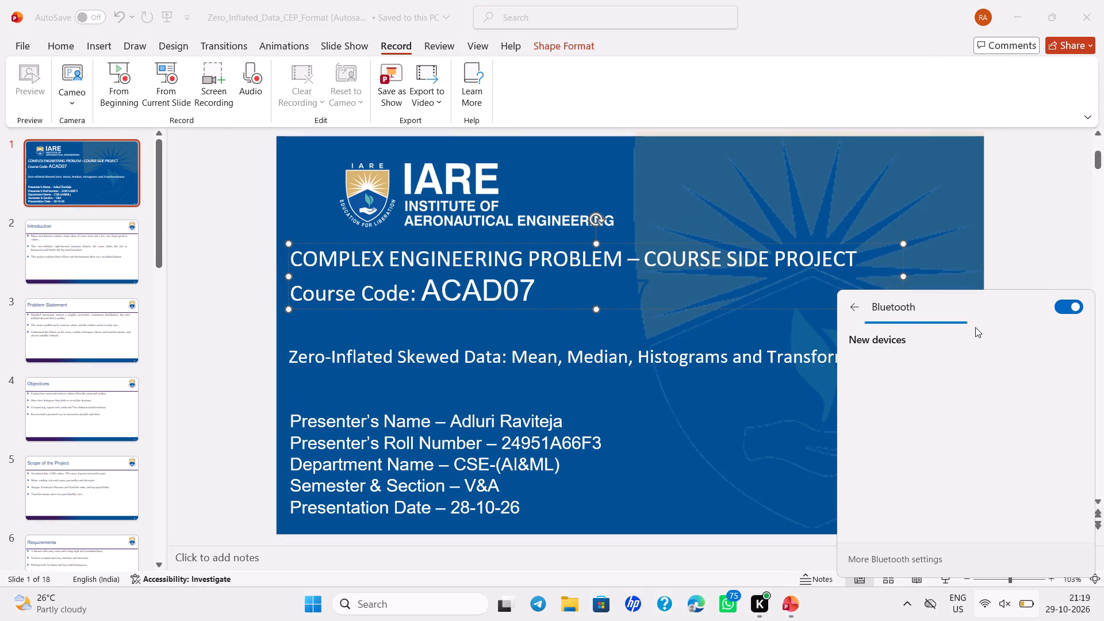
{"action": "left_click", "coordinate": [944, 379]}
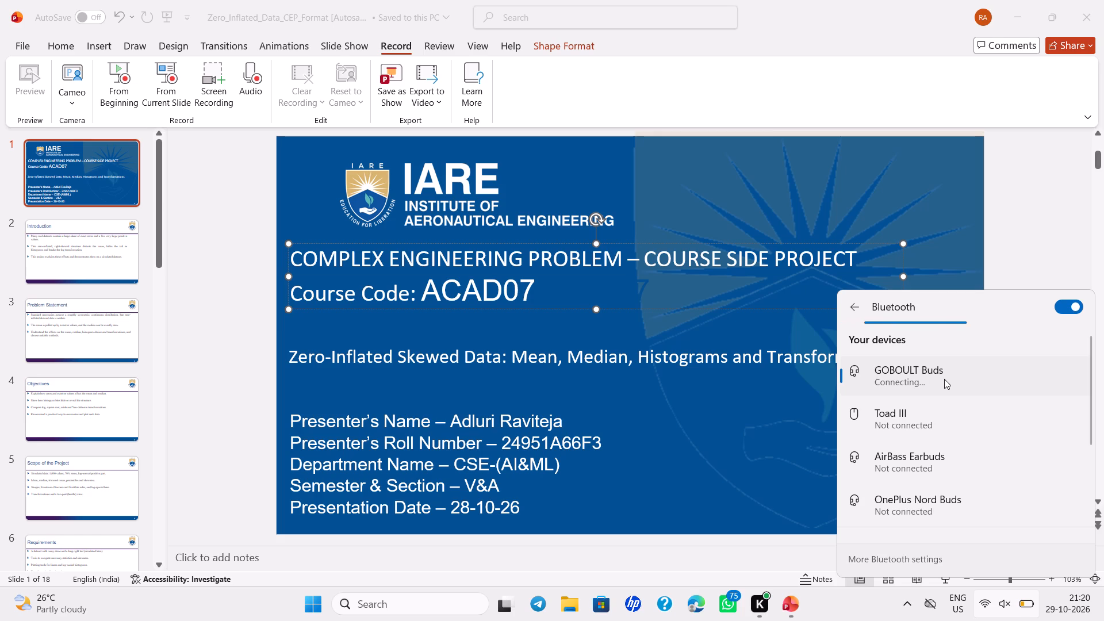
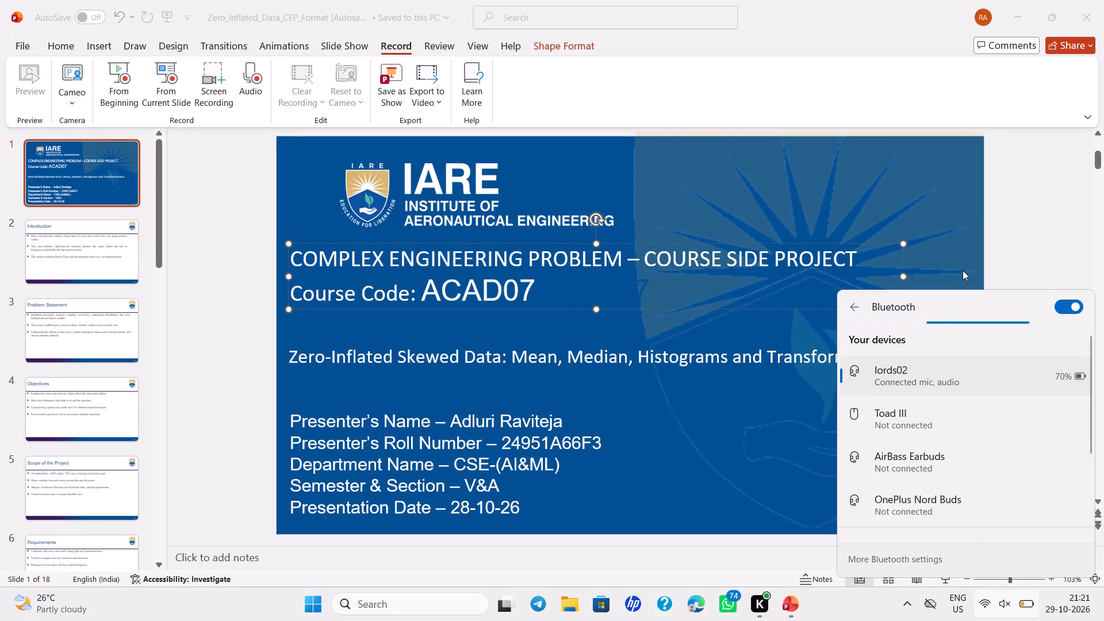
Dismiss the Bluetooth device list, reopen the recording view from the beginning, and try to shrink the notes area above the slide.
{"action": "left_click", "coordinate": [1030, 225]}
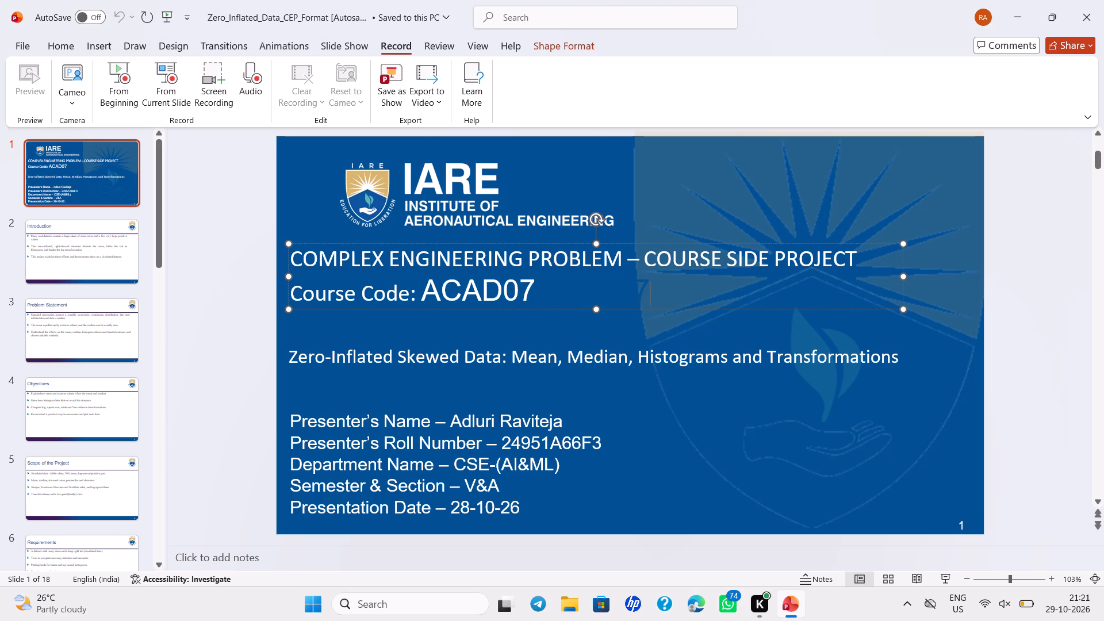
{"action": "left_click", "coordinate": [119, 78]}
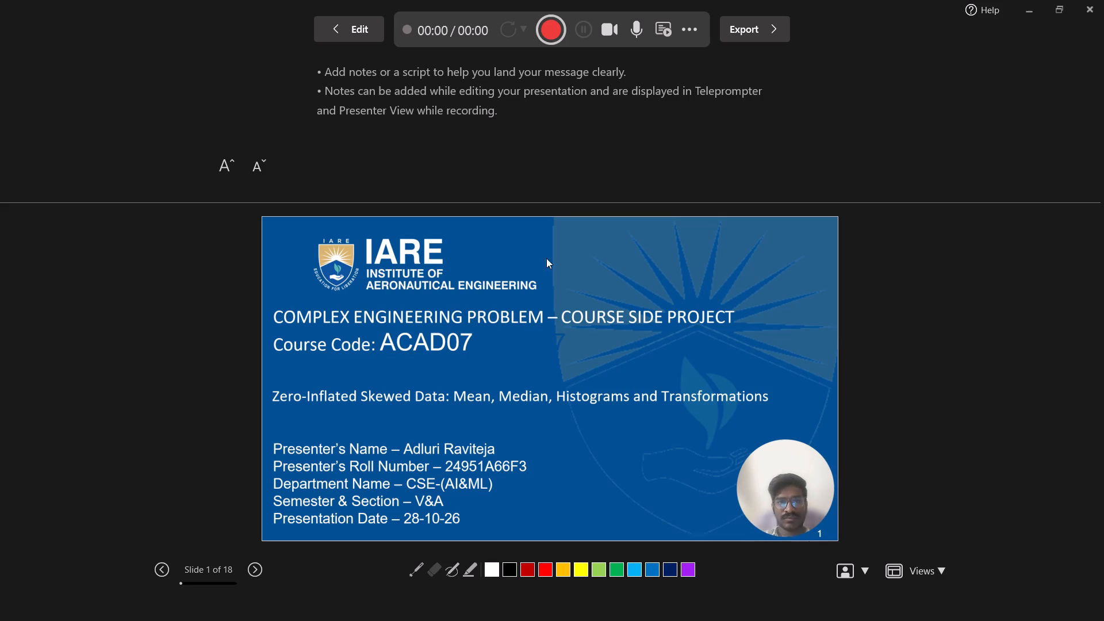
{"action": "left_click_drag", "start_coordinate": [556, 204], "coordinate": [558, 175]}
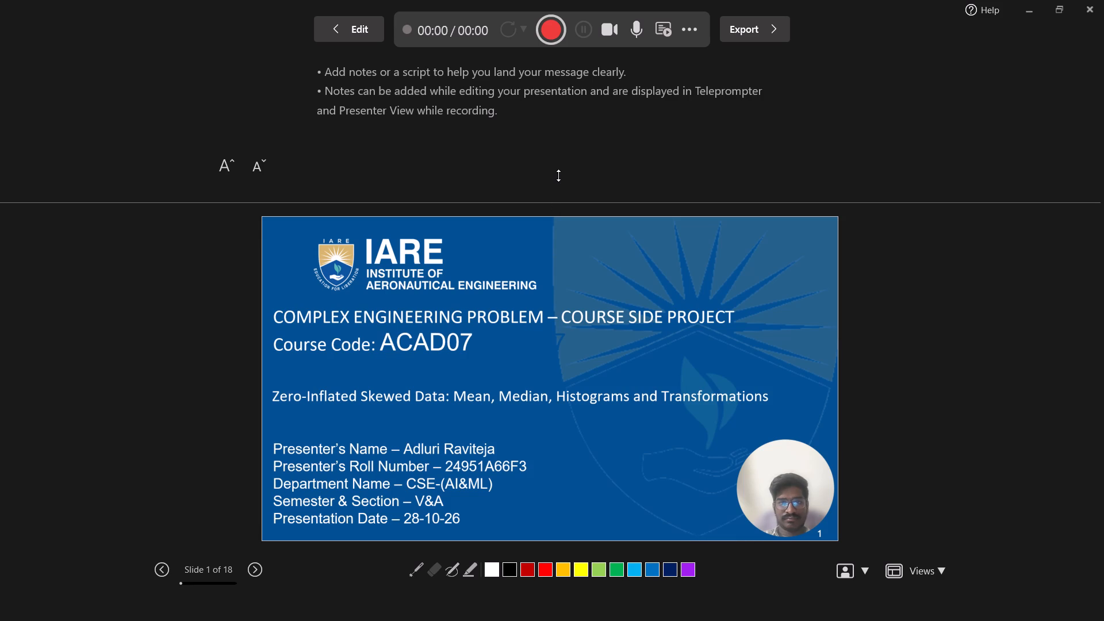
{"action": "left_click_drag", "start_coordinate": [558, 175], "coordinate": [558, 174]}
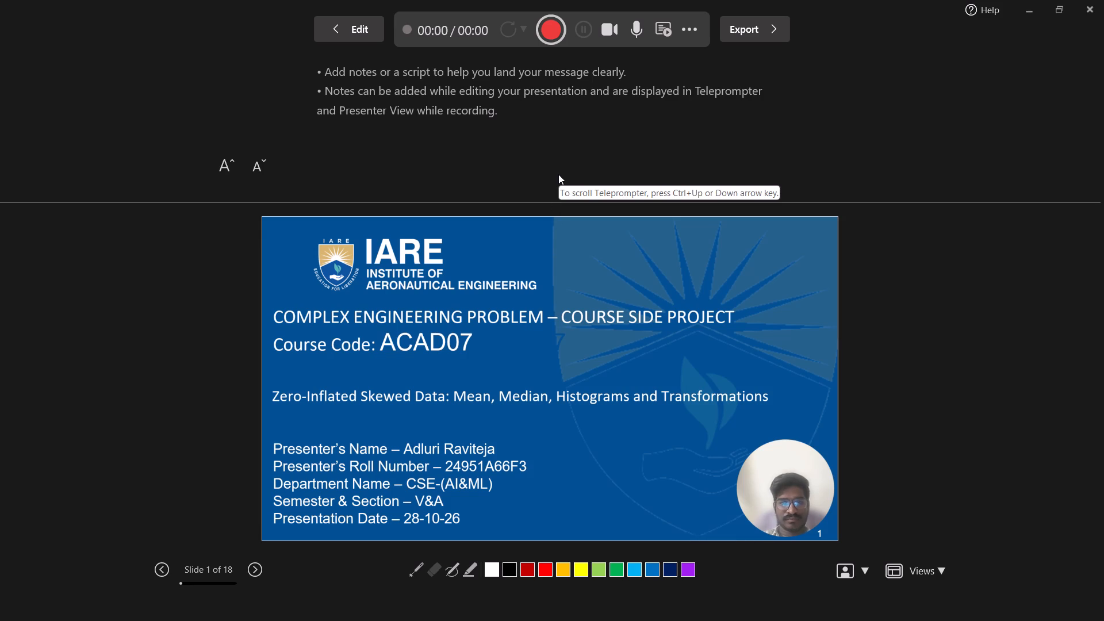
Start recording the presentation with the camera on, present the title slide, and advance to the Introduction slide.
{"action": "left_click", "coordinate": [541, 27]}
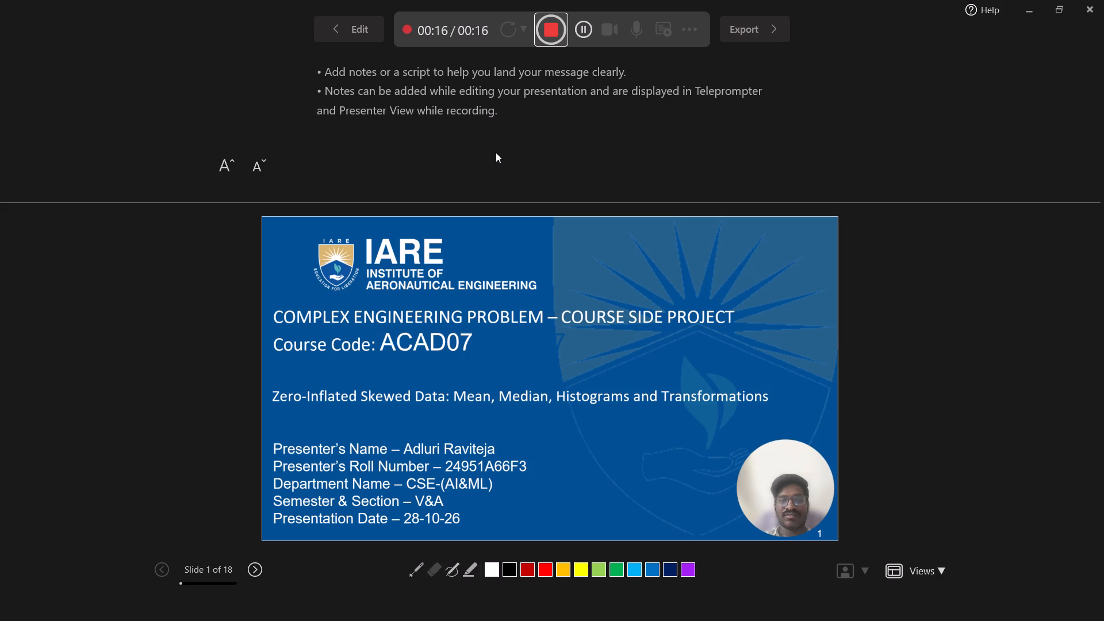
{"action": "key", "text": "Down"}
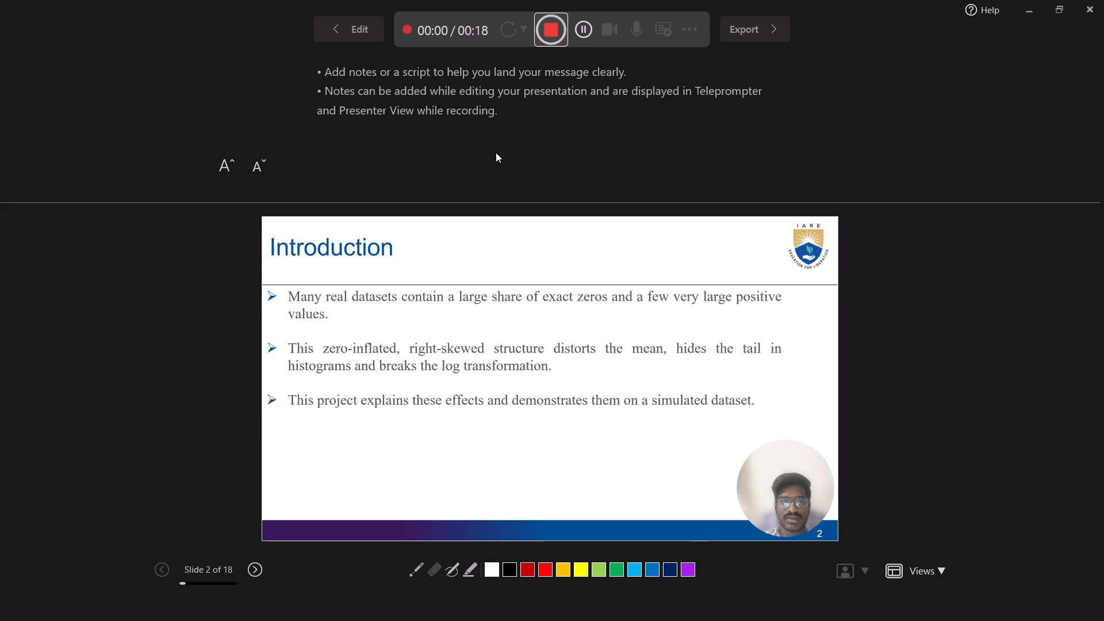
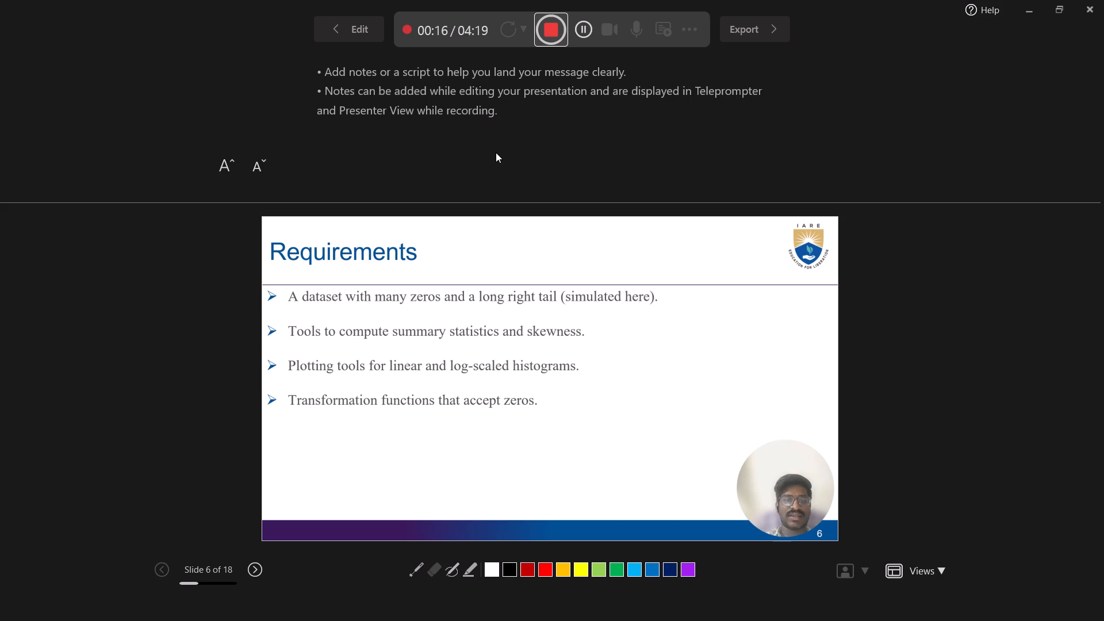
Continue the recording from the Requirements slide, present the Prerequisites slide, and advance to the Technologies Used slide.
{"action": "key", "text": "Down"}
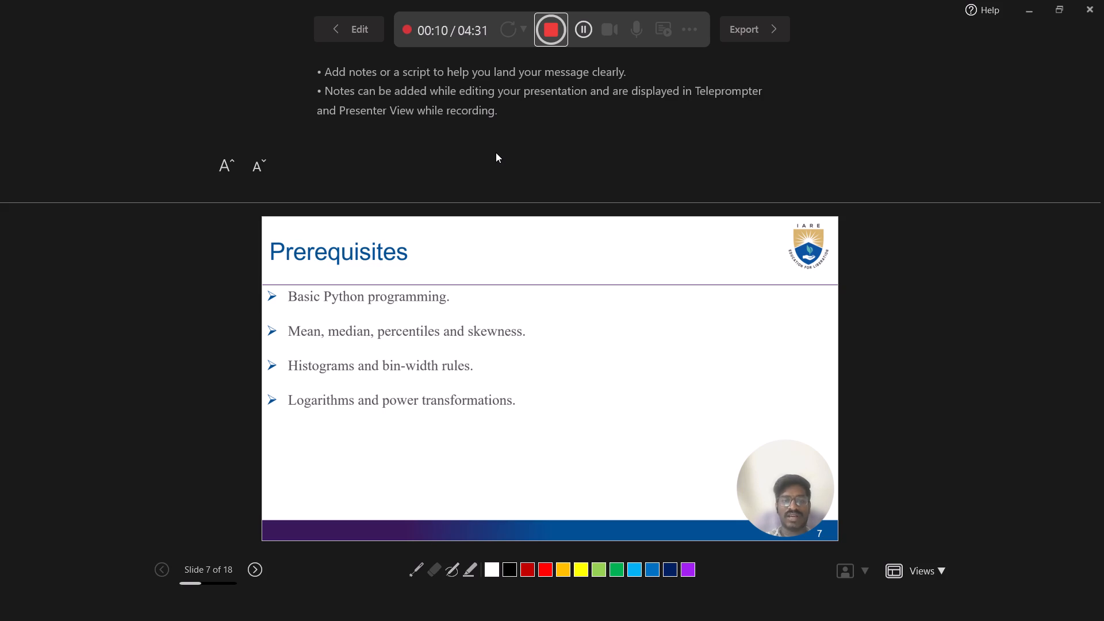
{"action": "key", "text": "Down"}
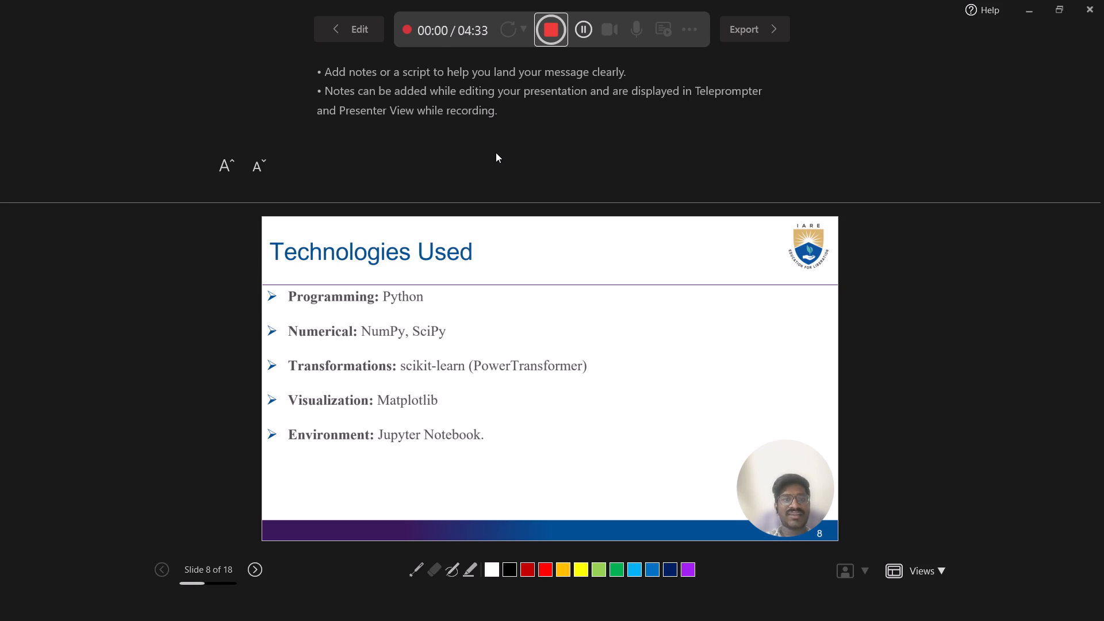
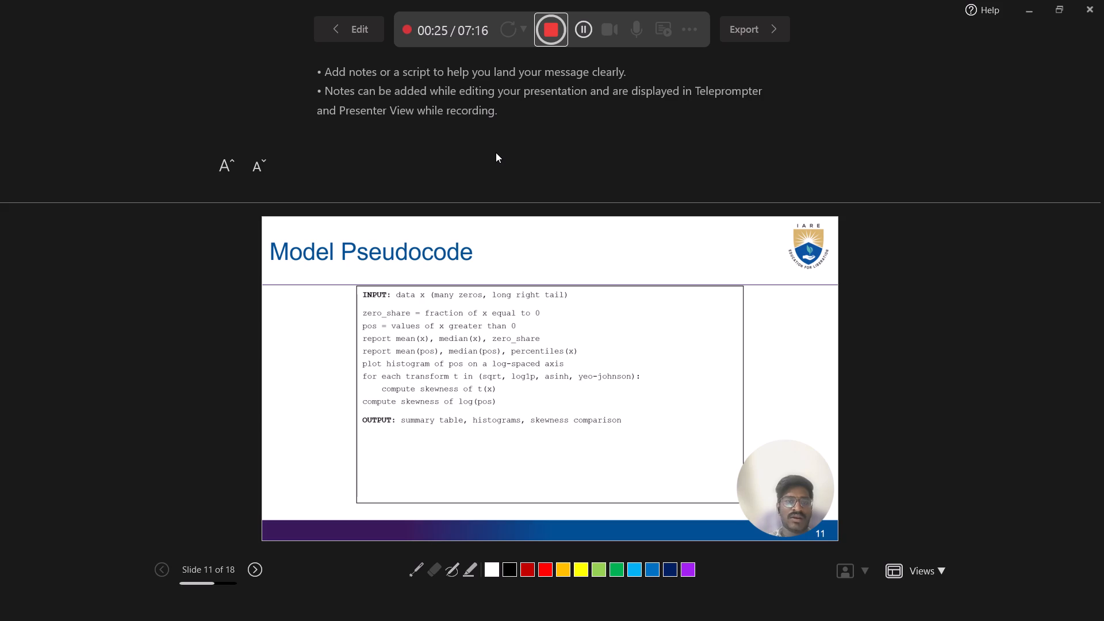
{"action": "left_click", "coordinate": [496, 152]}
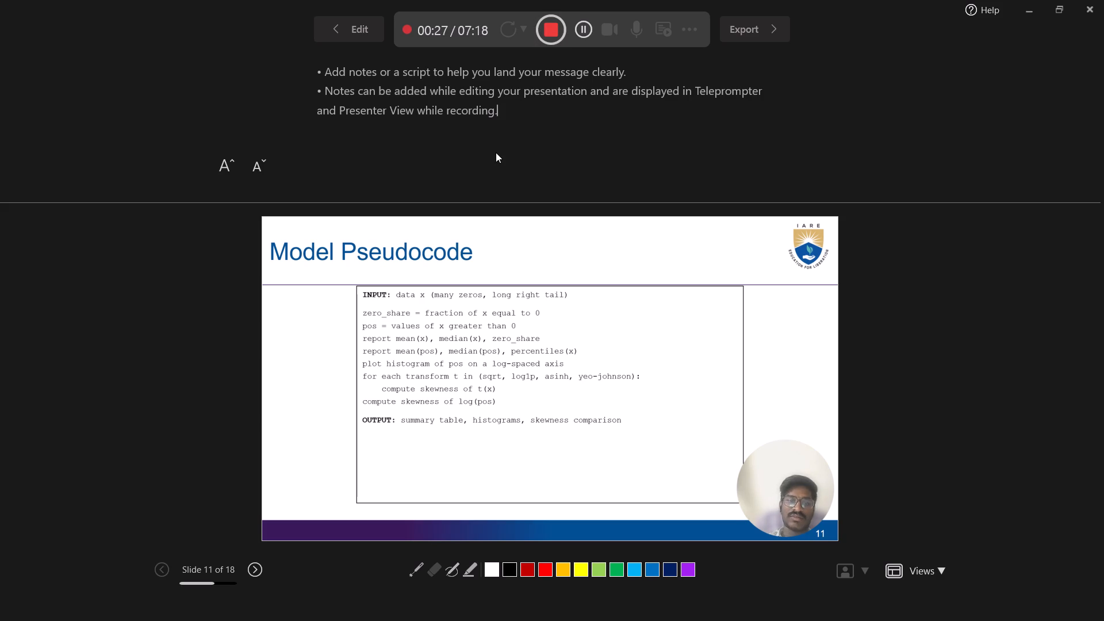
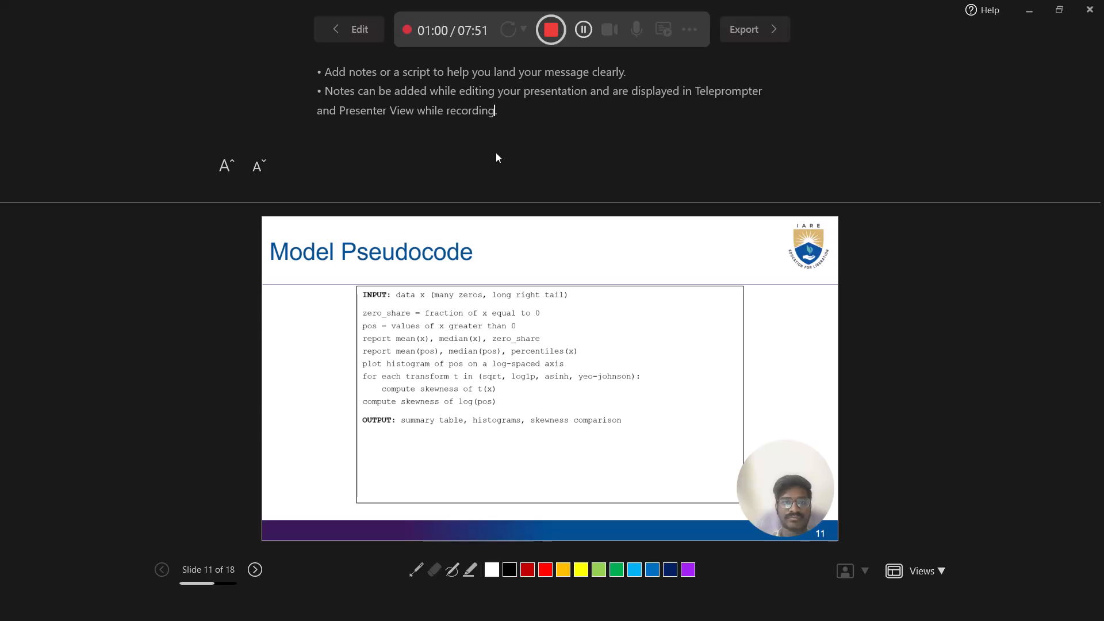
Advance the recorded presentation from Model Pseudocode through System Flow (Text Illustration) to slide 13, Results and Discussions.
{"action": "key", "text": "Down"}
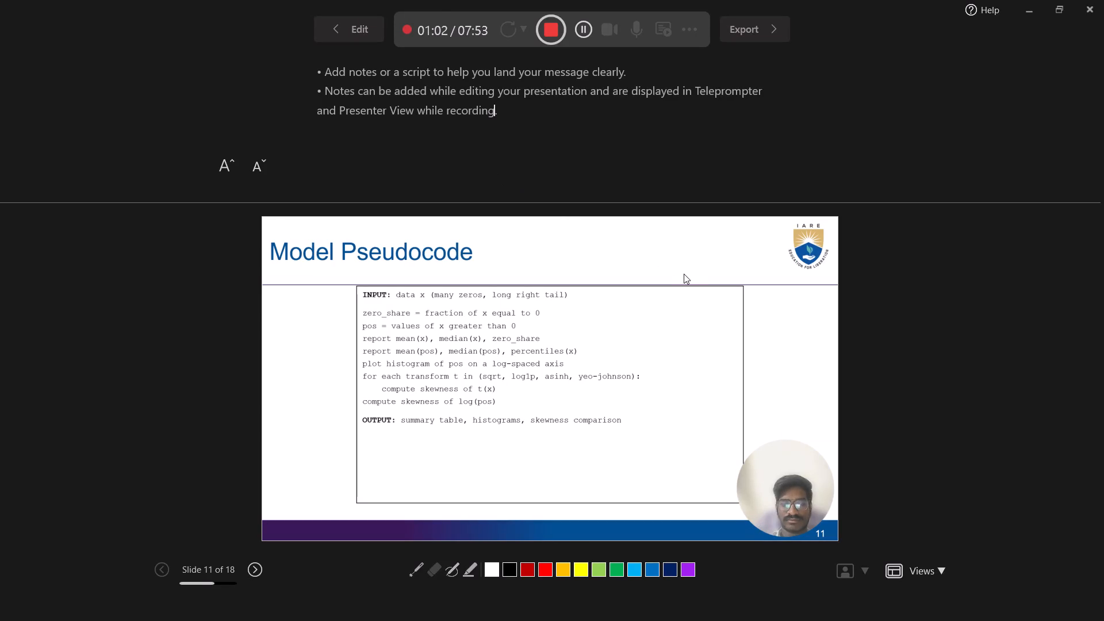
{"action": "left_click", "coordinate": [685, 274]}
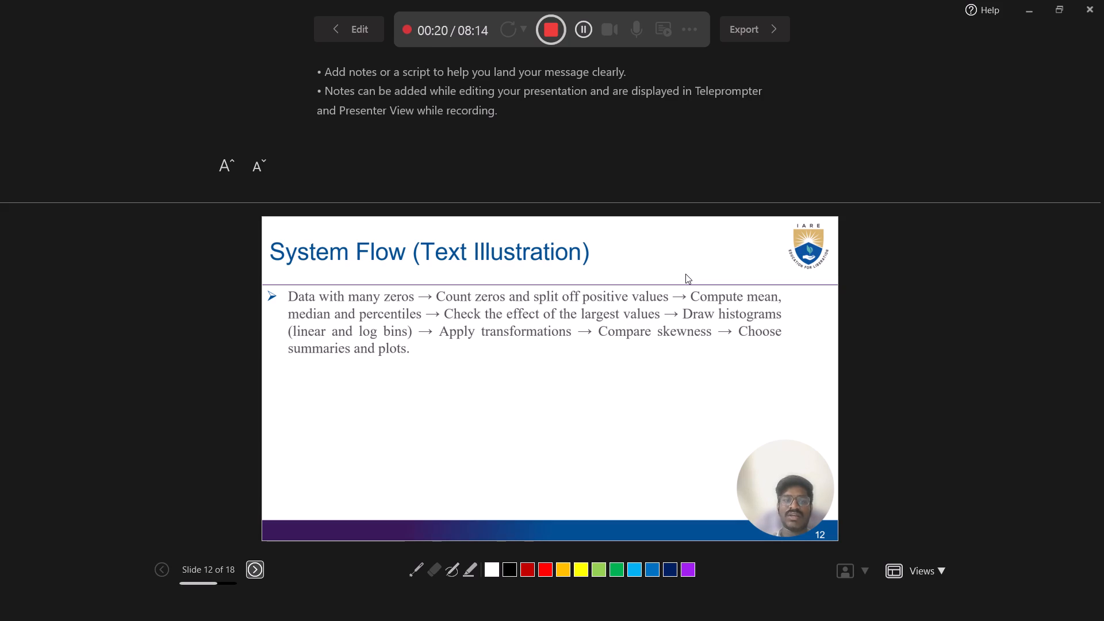
{"action": "key", "text": "Down"}
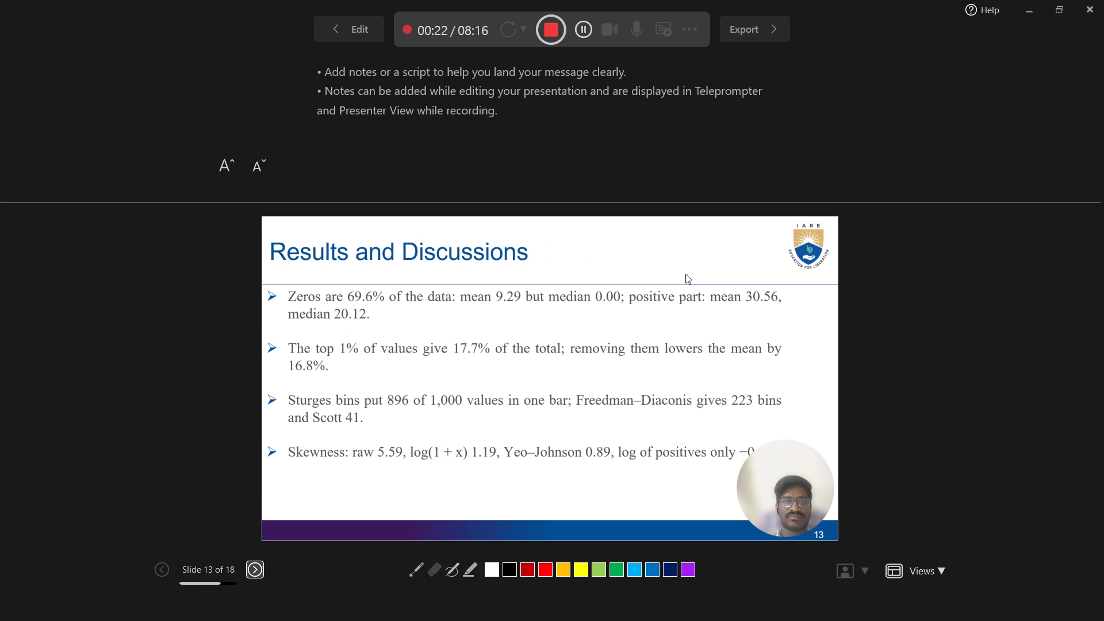
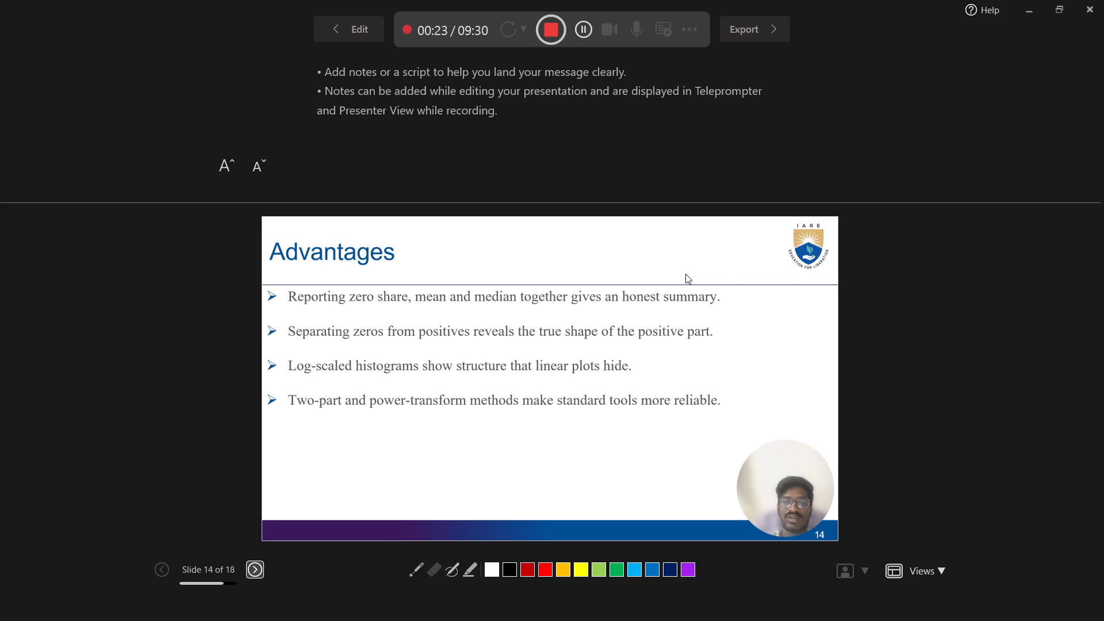
Advance the recorded presentation from Advantages through Limitations, Conclusion and Future Scope to slide 18, Thank You, and stop the recording.
{"action": "key", "text": "Down"}
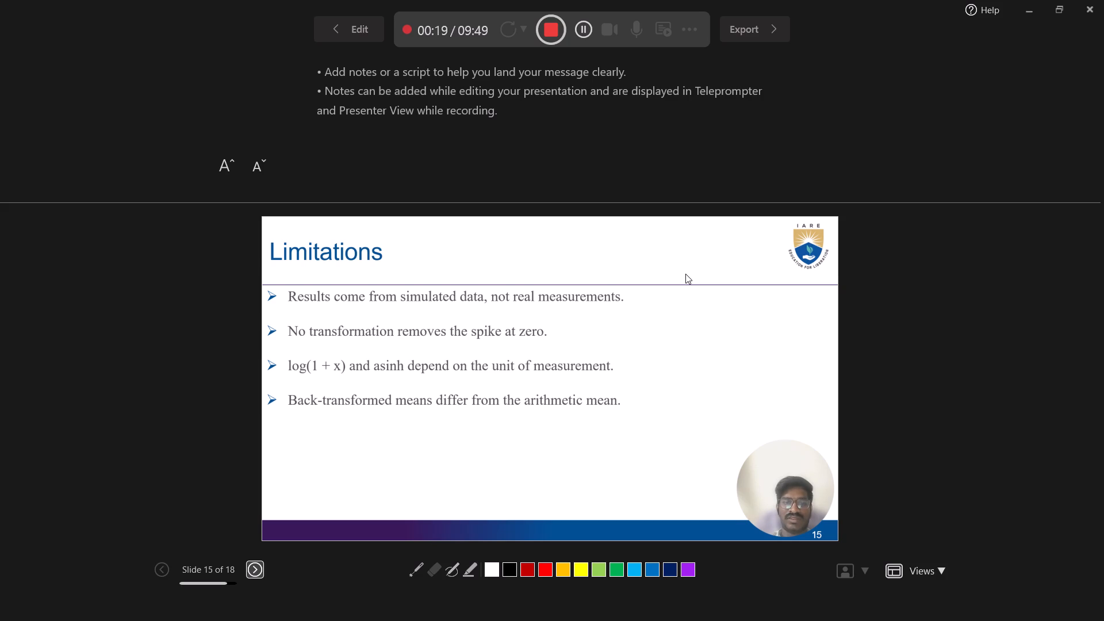
{"action": "key", "text": "Down"}
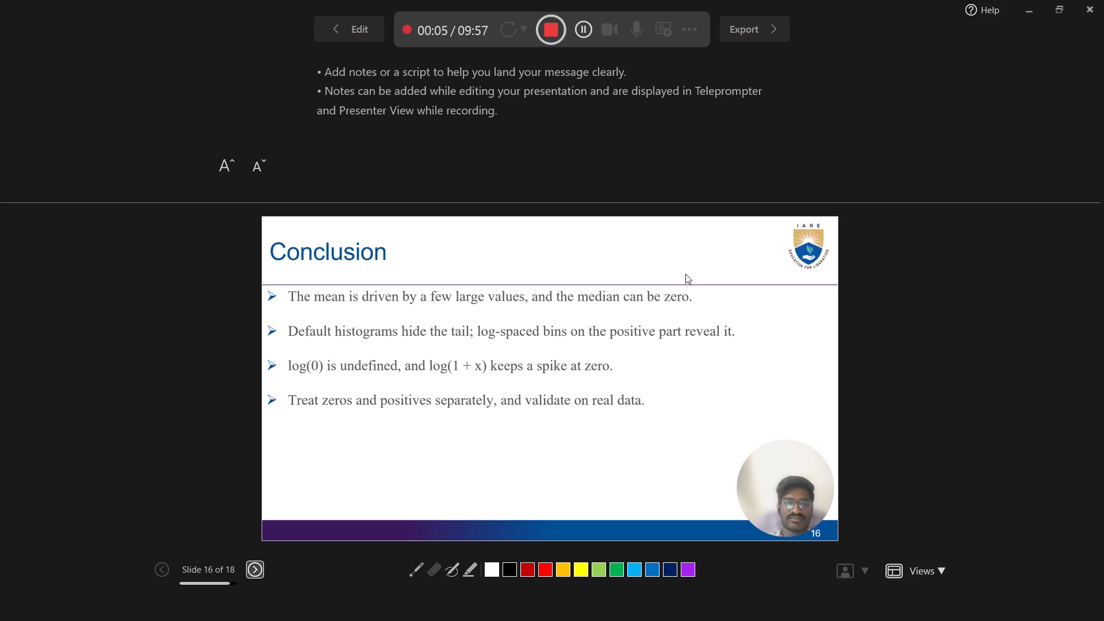
{"action": "key", "text": "Down"}
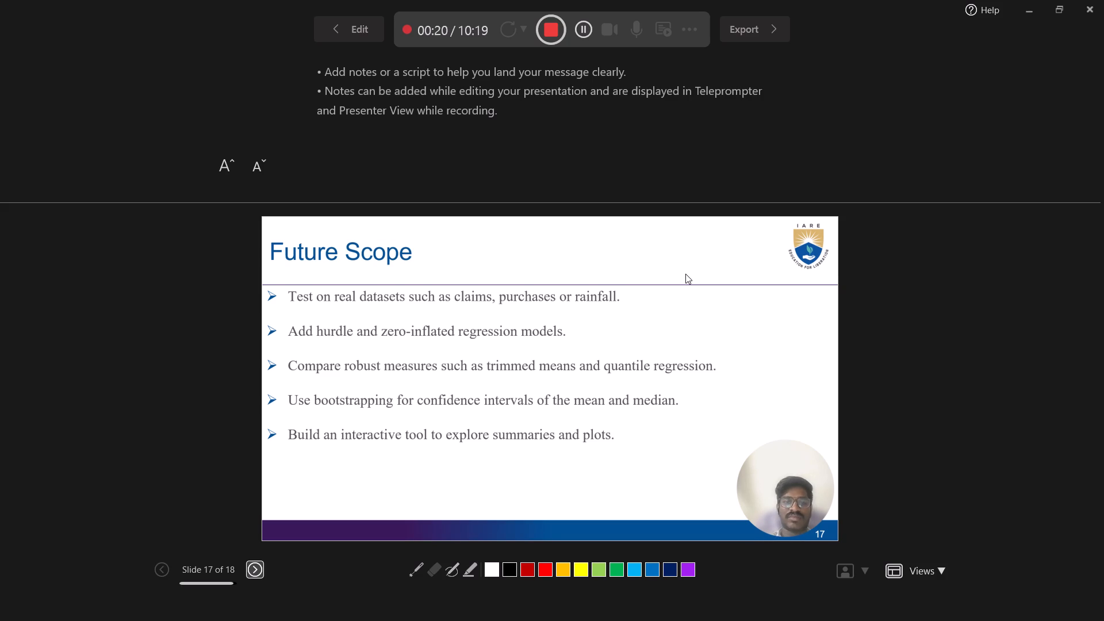
{"action": "key", "text": "Down"}
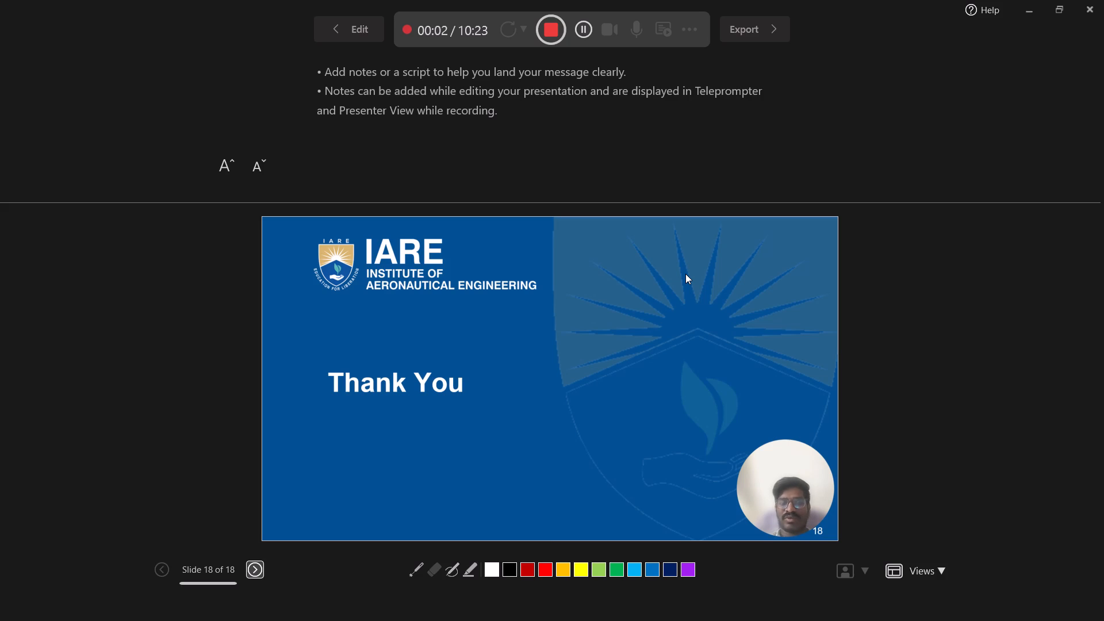
{"action": "left_click", "coordinate": [552, 27]}
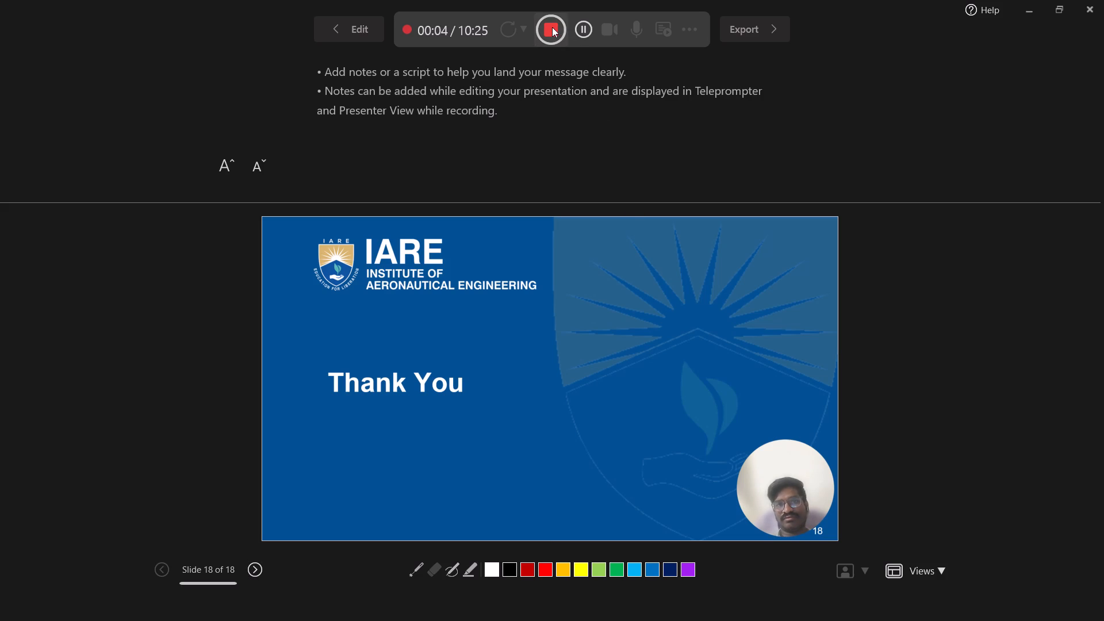
Export the recorded presentation as an MPEG-4 video to the Videos folder, keeping the suggested file name.
{"action": "left_click", "coordinate": [759, 29]}
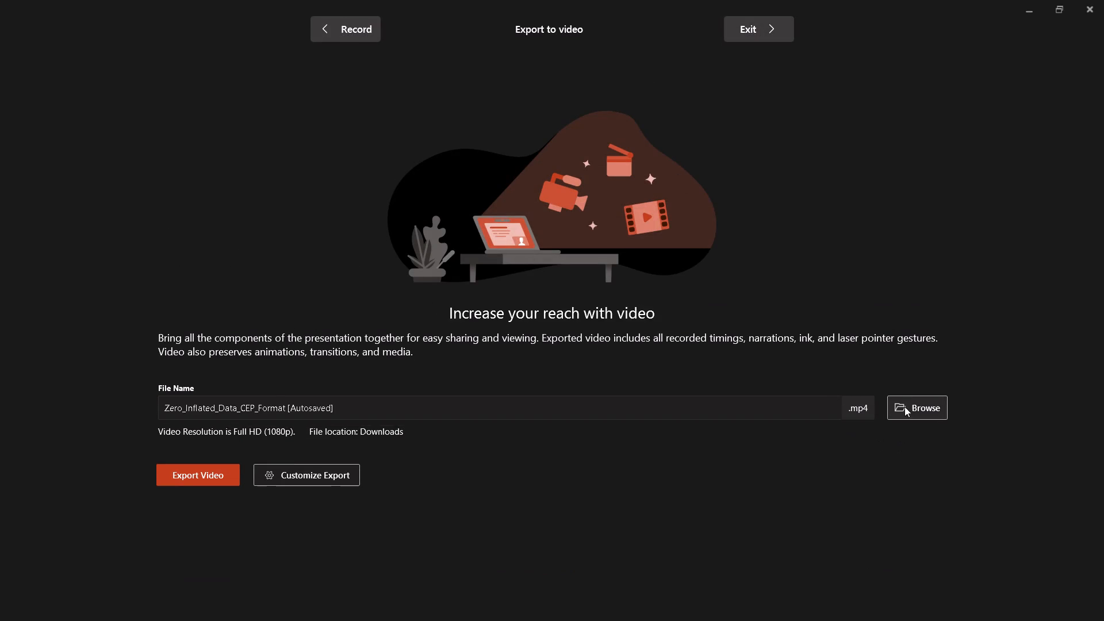
{"action": "left_click", "coordinate": [907, 403]}
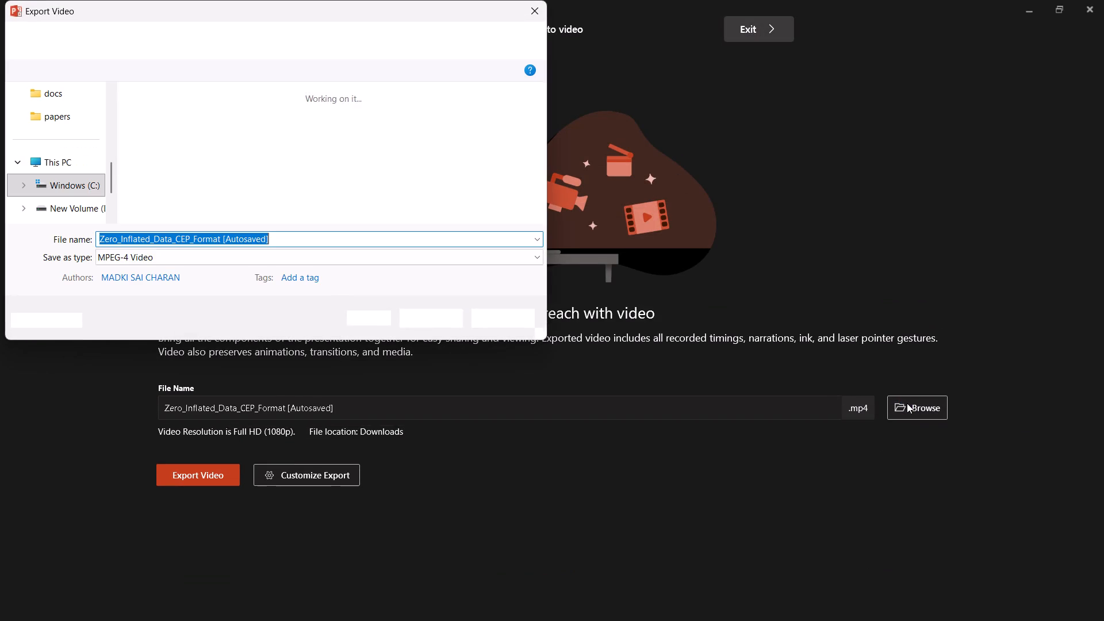
{"action": "scroll", "coordinate": [64, 159], "scroll_direction": "up", "scroll_amount": 2}
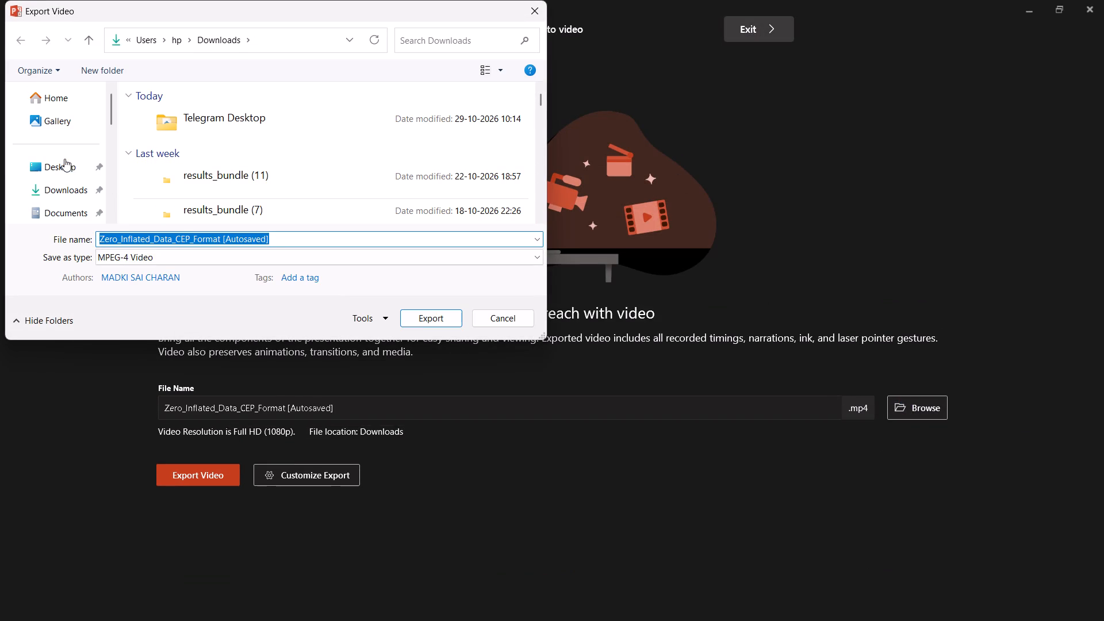
{"action": "scroll", "coordinate": [50, 198], "scroll_direction": "down", "scroll_amount": 1}
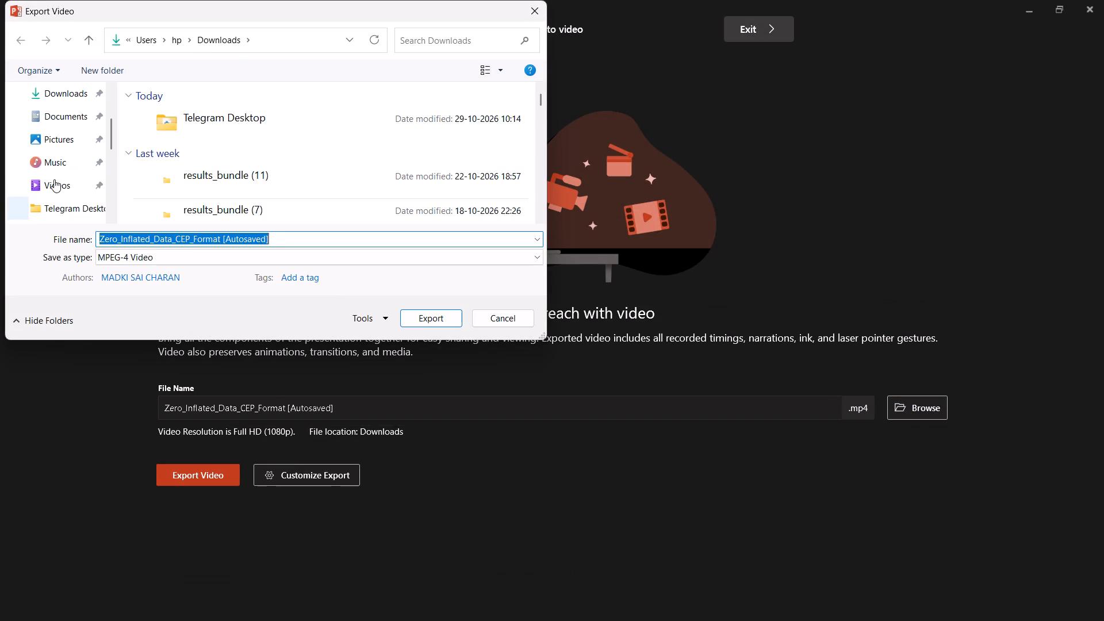
{"action": "double_click", "coordinate": [54, 179]}
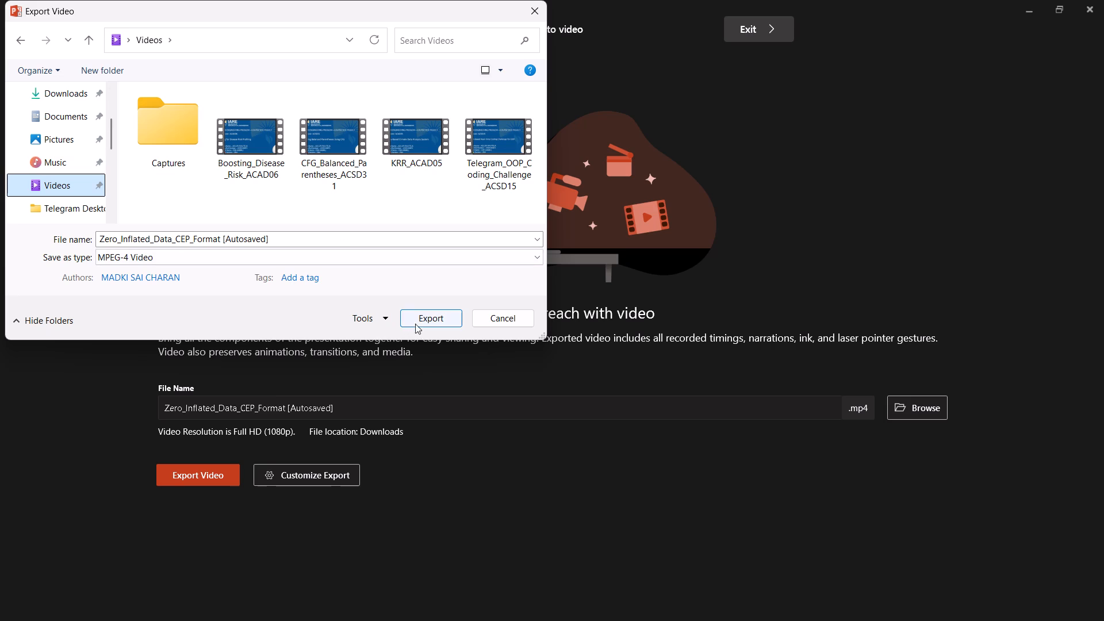
{"action": "left_click", "coordinate": [419, 320]}
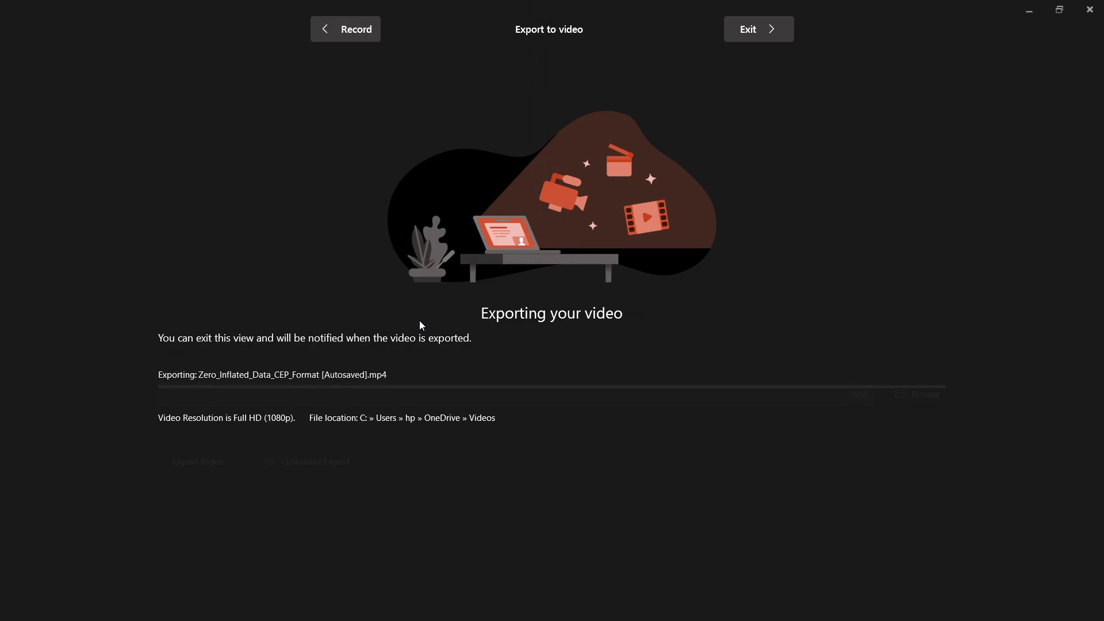
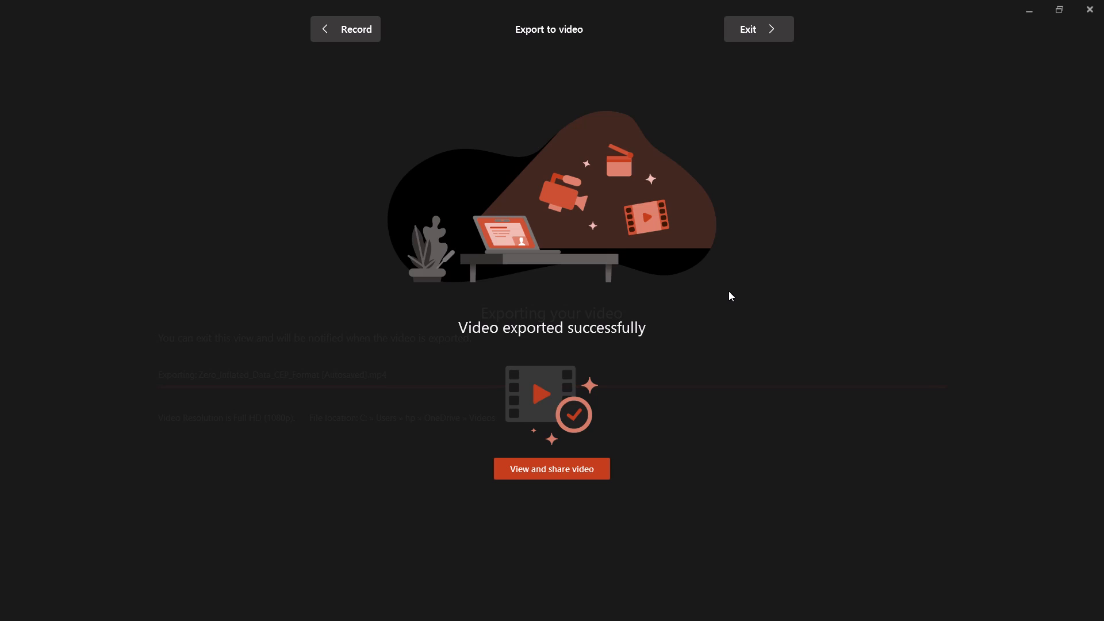
Leave the finished video export view and close the Zero_Inflated_Data_CEP_Format presentation.
{"action": "left_click", "coordinate": [1087, 9]}
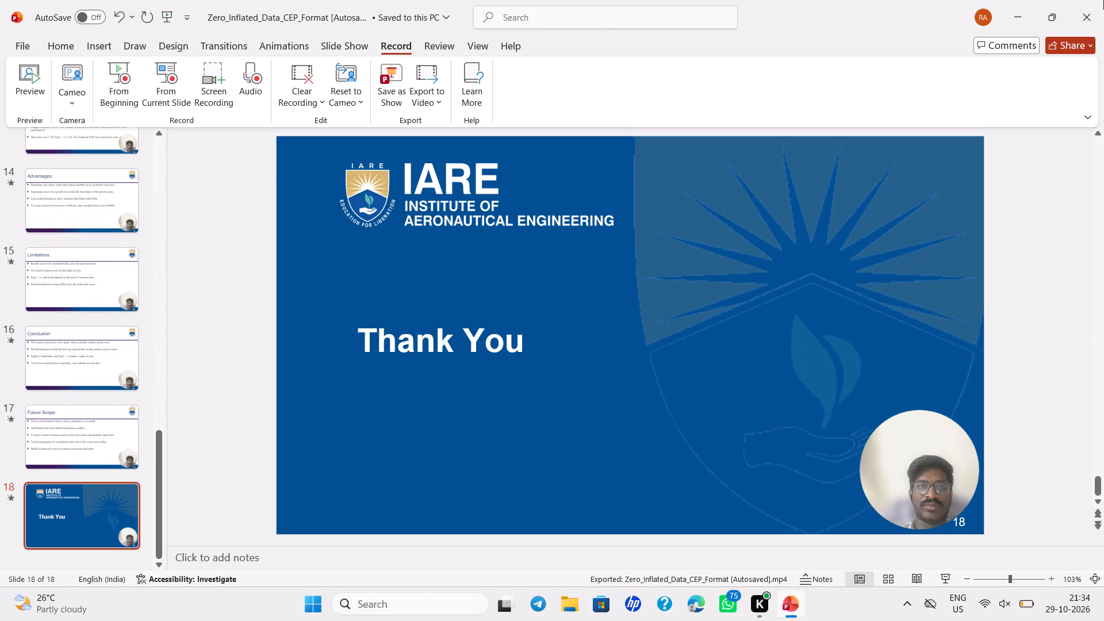
{"action": "left_click", "coordinate": [1103, 0]}
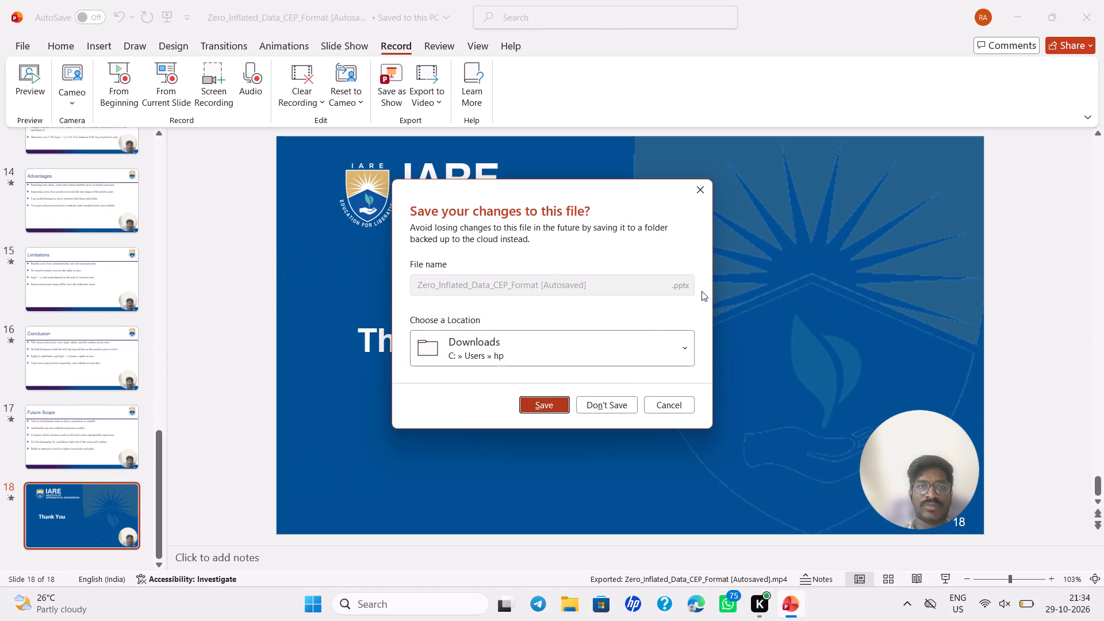
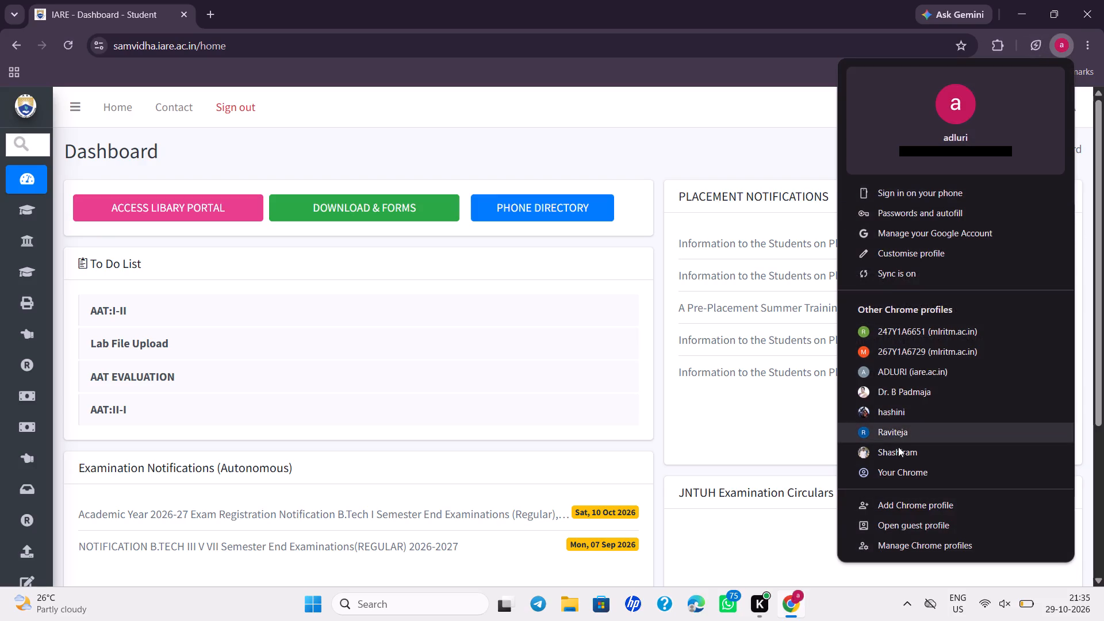
Switch to the iare.ac.in Chrome profile and open Google Drive there.
{"action": "left_click", "coordinate": [937, 362]}
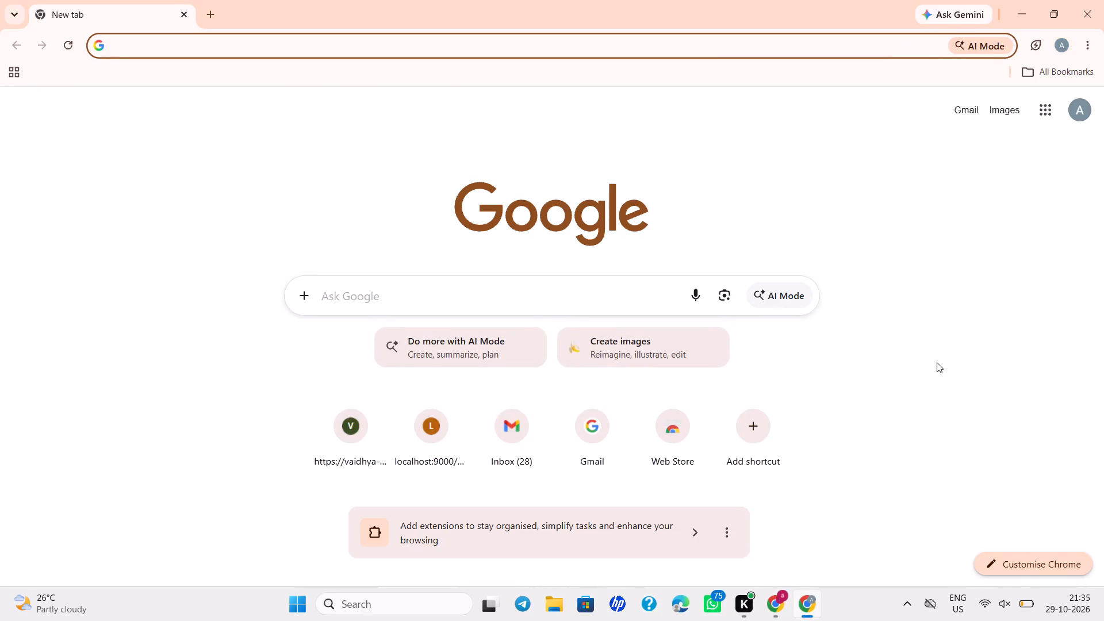
{"action": "left_click", "coordinate": [1048, 111]}
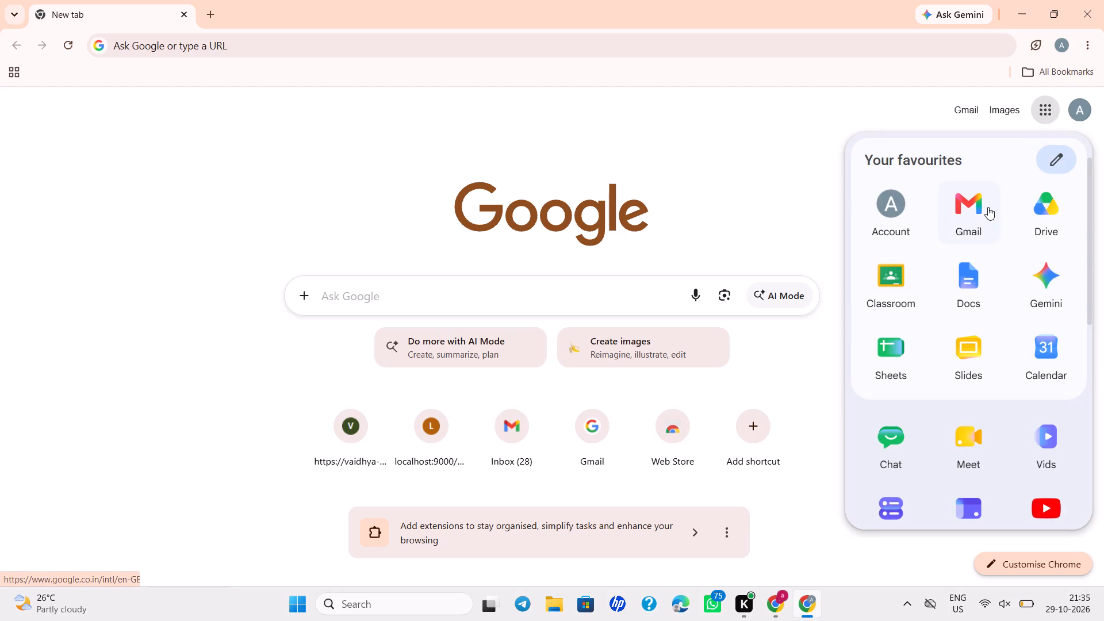
{"action": "left_click", "coordinate": [1052, 232]}
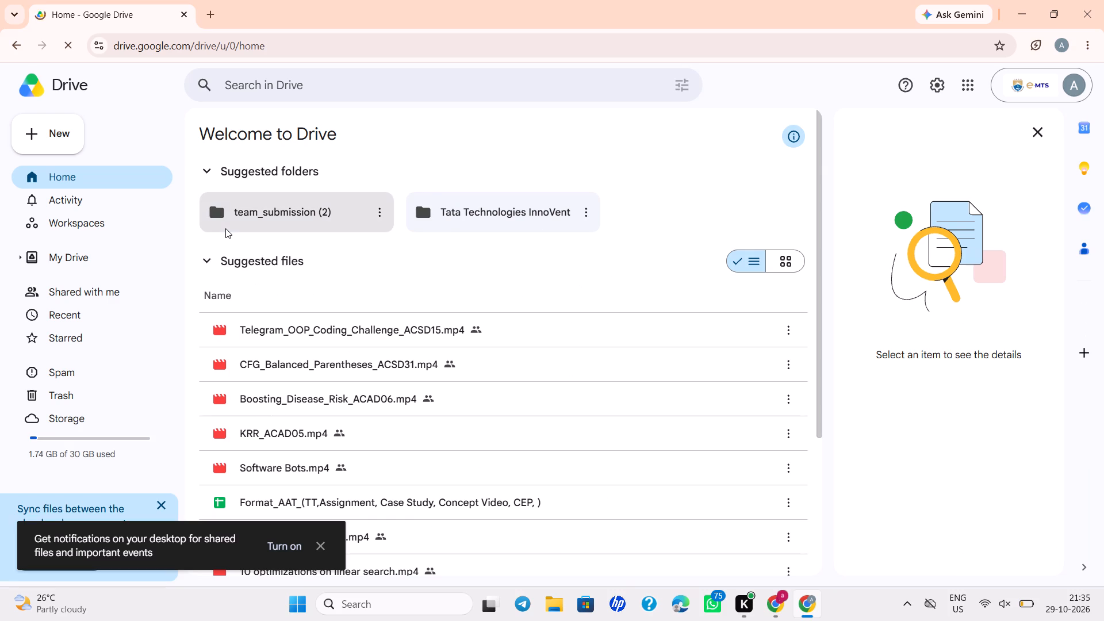
Start a file upload to Google Drive to choose the exported presentation video.
{"action": "left_click", "coordinate": [47, 139]}
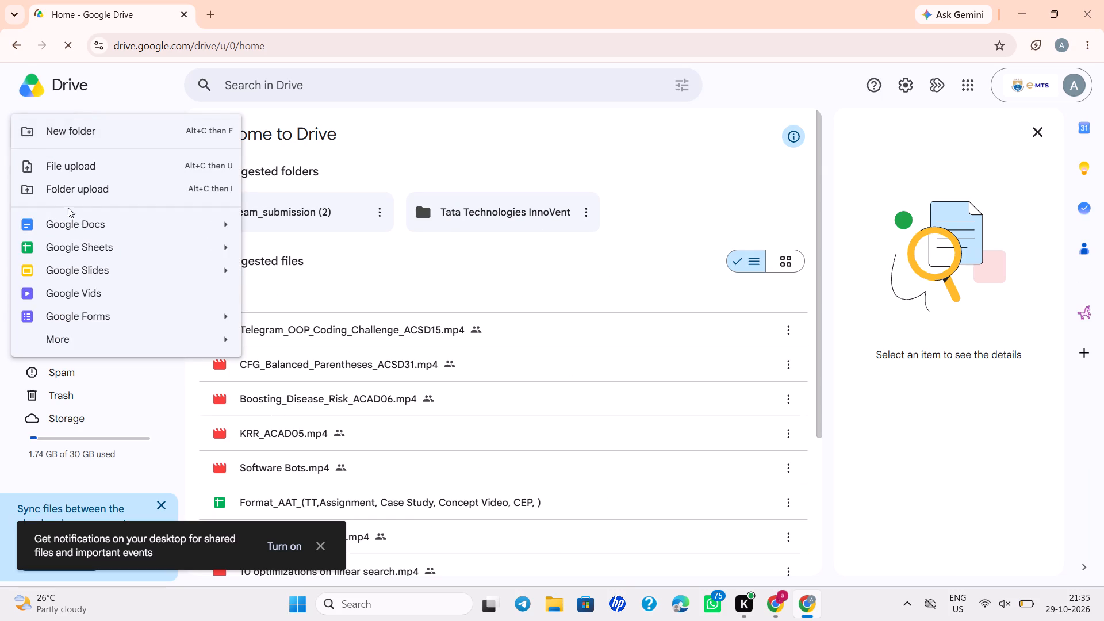
{"action": "left_click", "coordinate": [90, 168]}
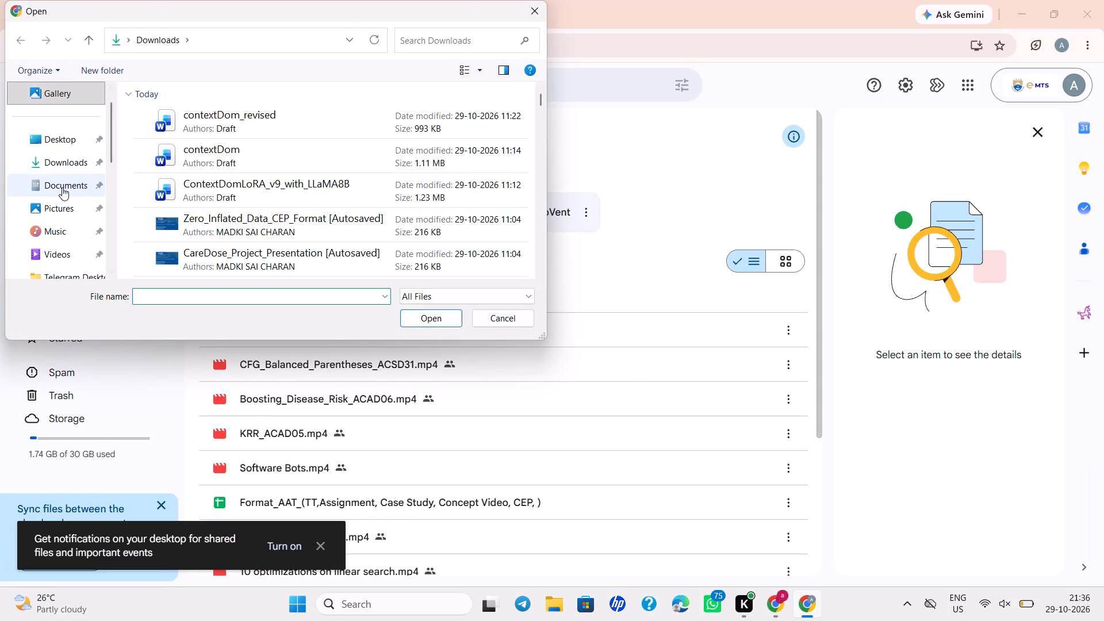
Choose the Zero_Inflated_Data_CEP_Format [Autosaved] video from the Videos folder and upload it to Google Drive.
{"action": "left_click", "coordinate": [65, 255]}
{"action": "left_click", "coordinate": [158, 248]}
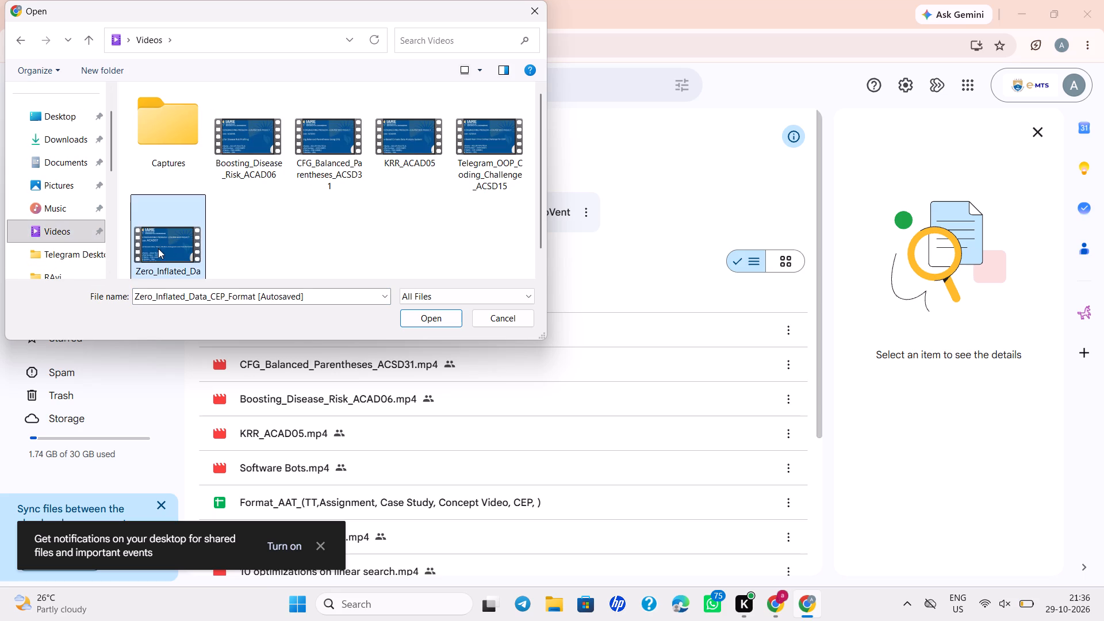
{"action": "left_click", "coordinate": [426, 316]}
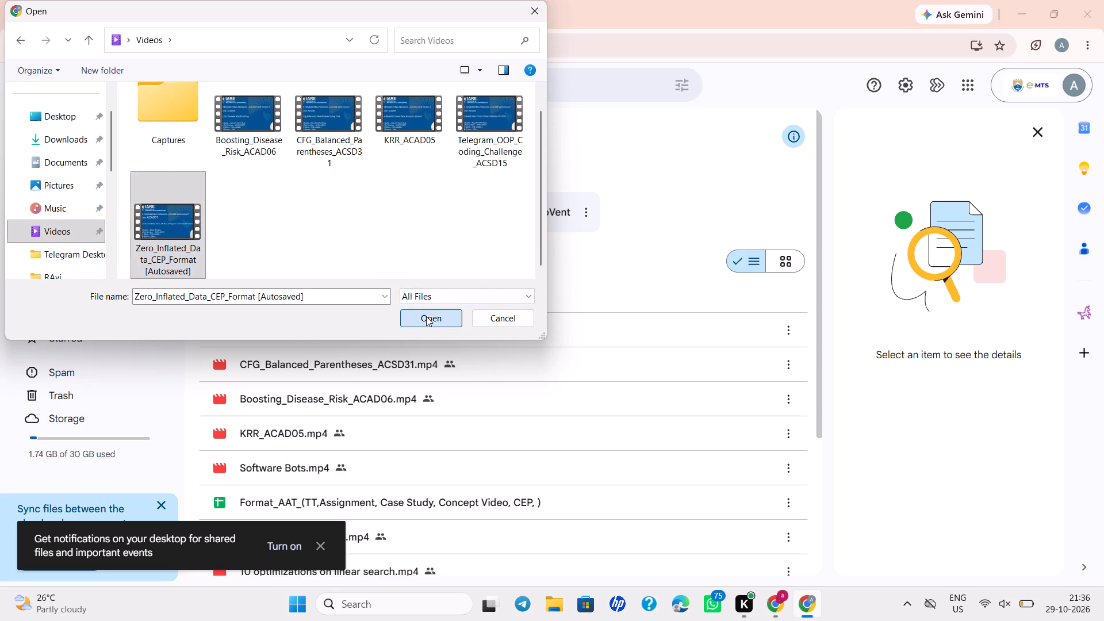
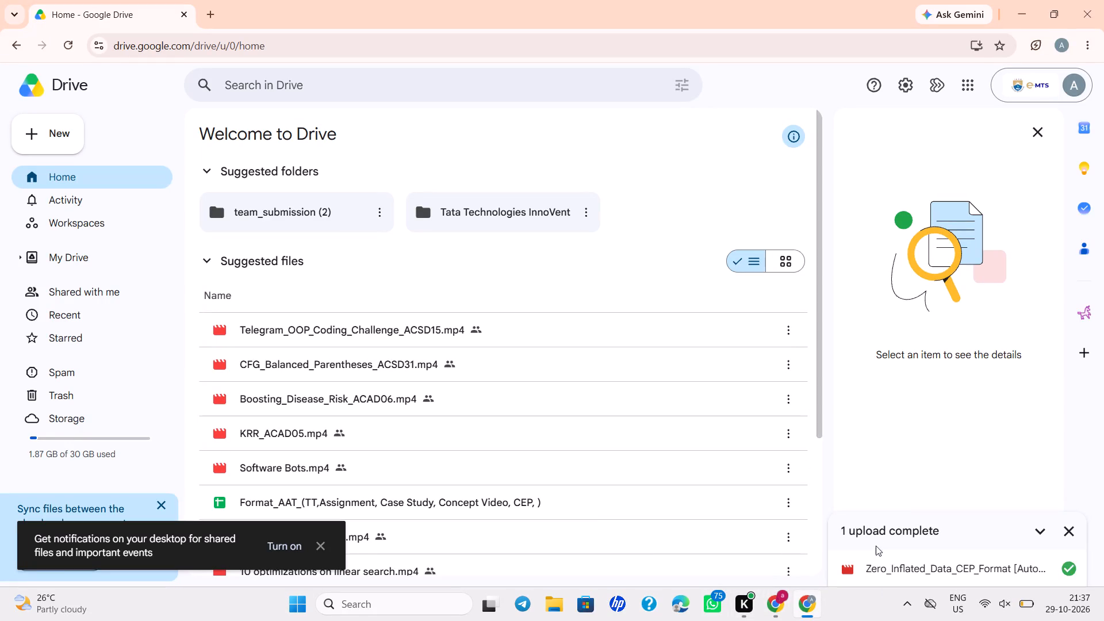
Preview the uploaded Zero_Inflated_Data_CEP_Format [Autosaved].mp4 video and close the preview.
{"action": "left_click", "coordinate": [879, 568]}
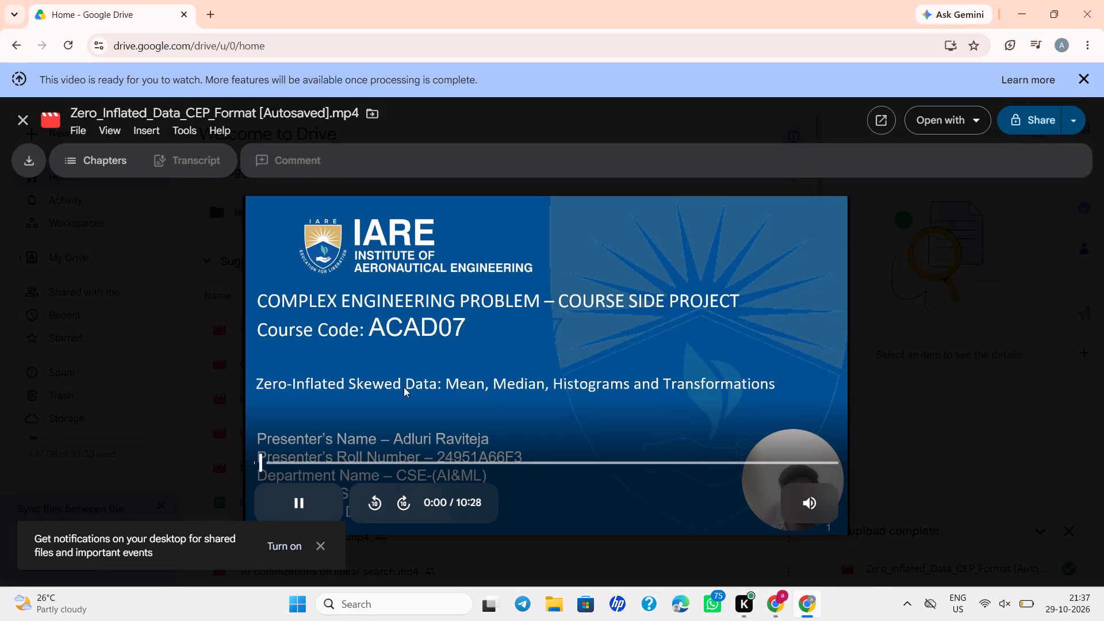
{"action": "left_click", "coordinate": [28, 117]}
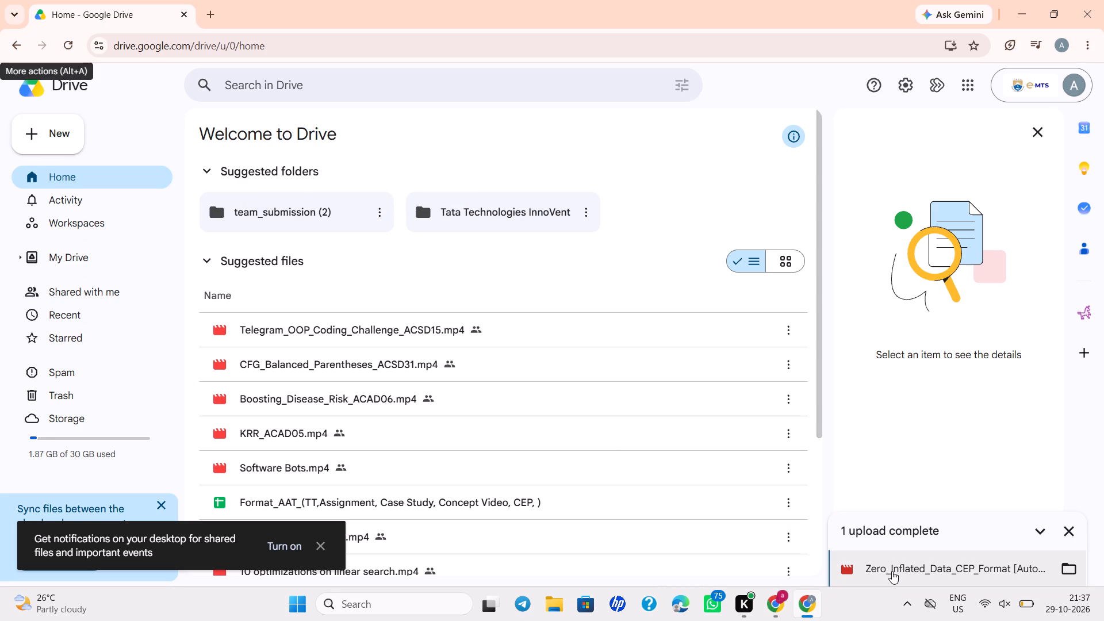
Dismiss the desktop notifications prompt and reload the Drive home page.
{"action": "left_click", "coordinate": [320, 549]}
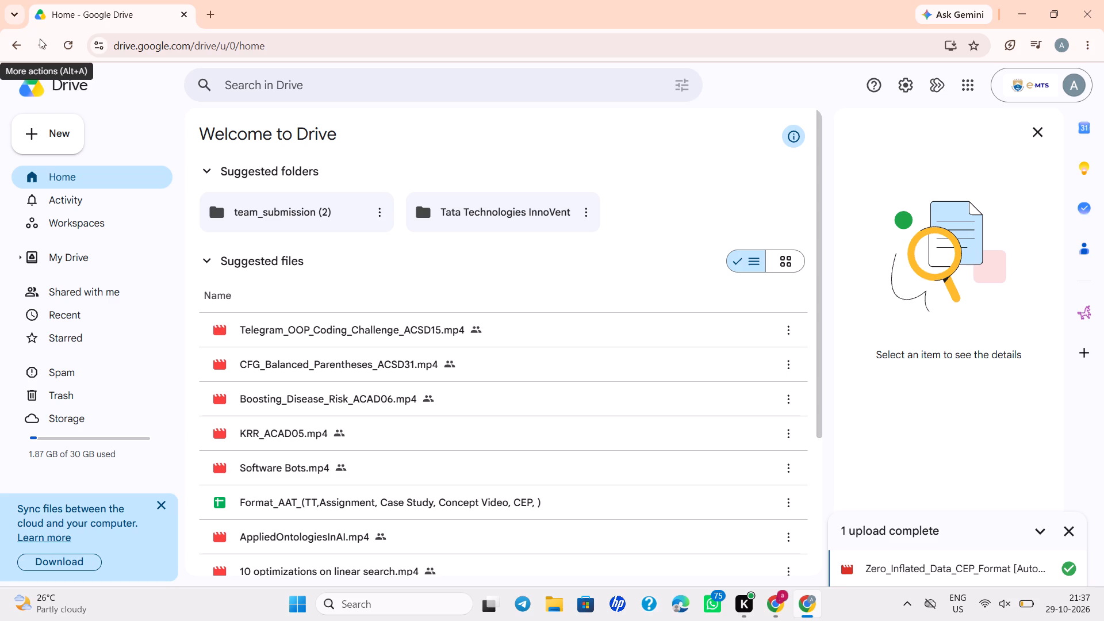
{"action": "left_click", "coordinate": [70, 44]}
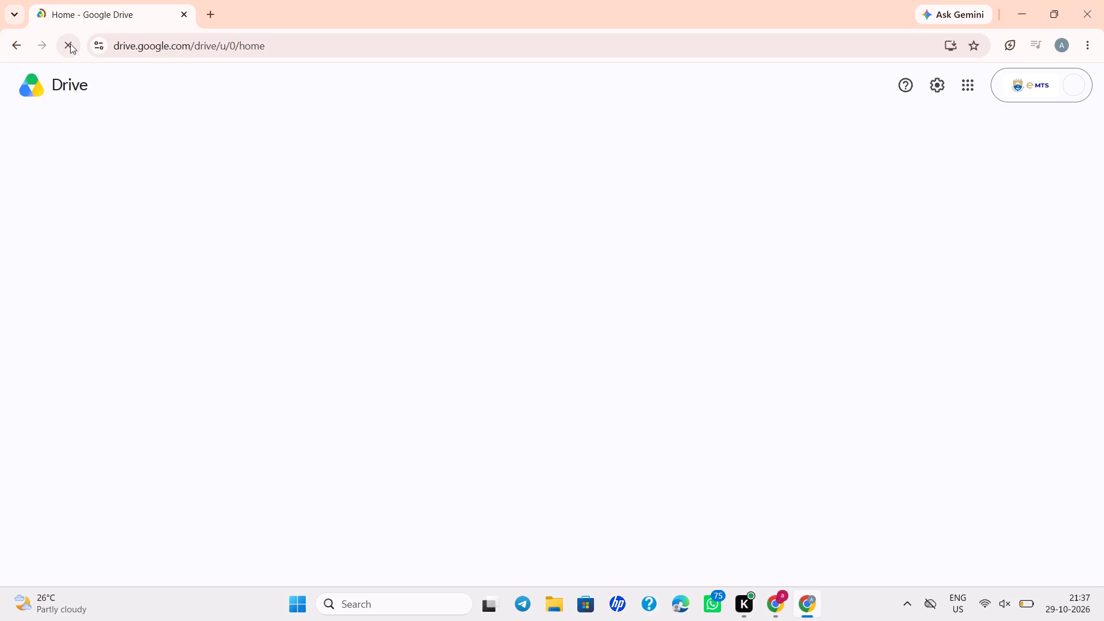
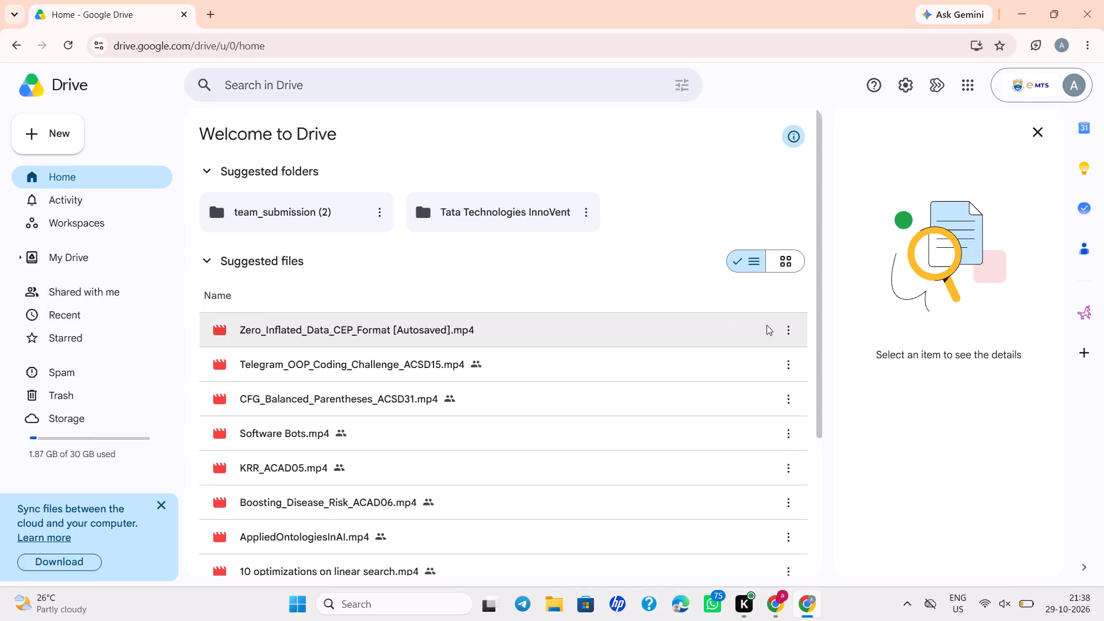
Set general access of Zero_Inflated_Data_CEP_Format [Autosaved].mp4 to Anyone with the link and try to copy its link.
{"action": "left_click", "coordinate": [792, 335]}
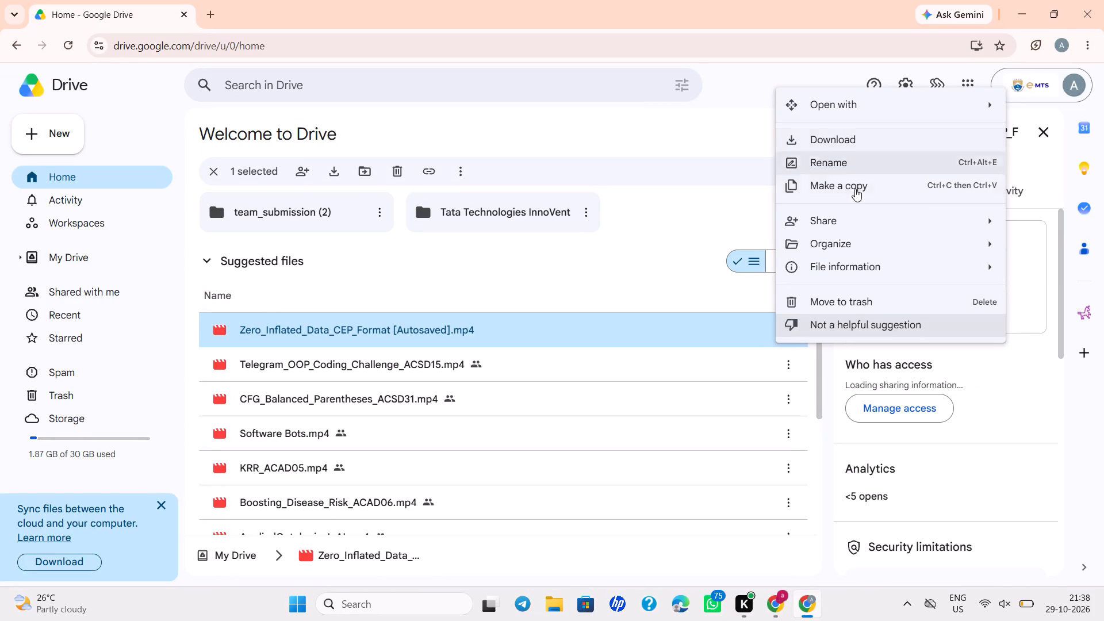
{"action": "left_click", "coordinate": [858, 215]}
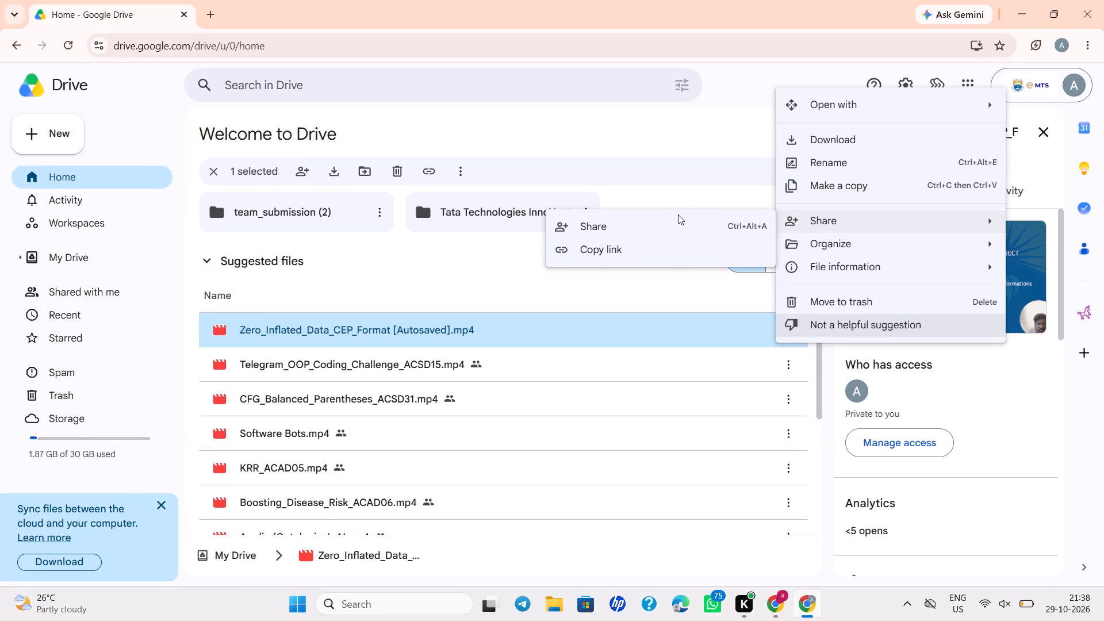
{"action": "left_click", "coordinate": [673, 223]}
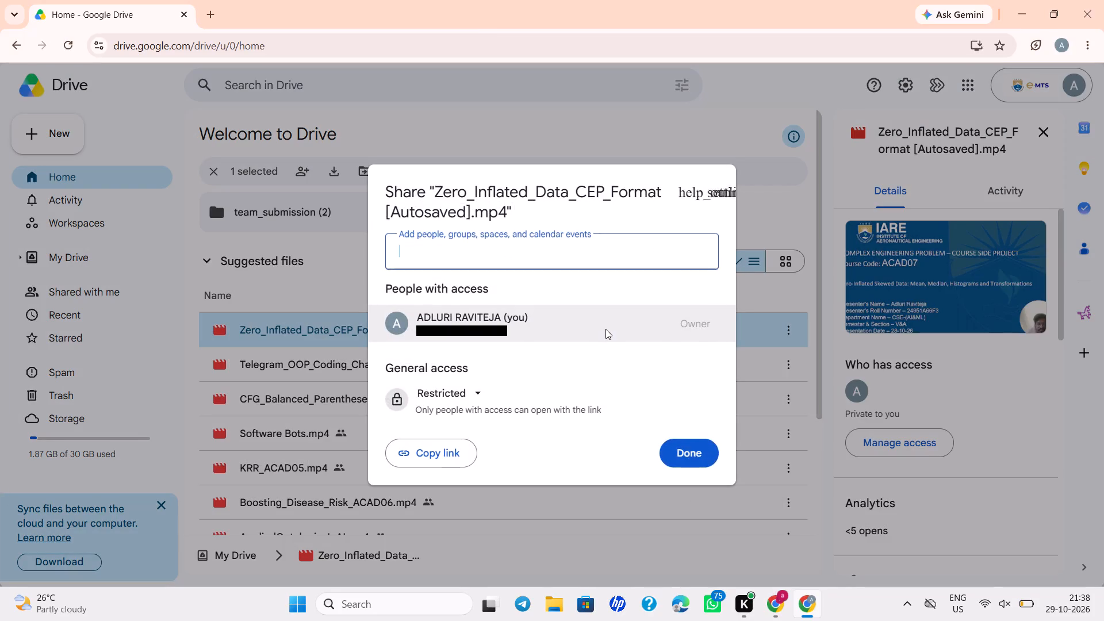
{"action": "left_click", "coordinate": [476, 393]}
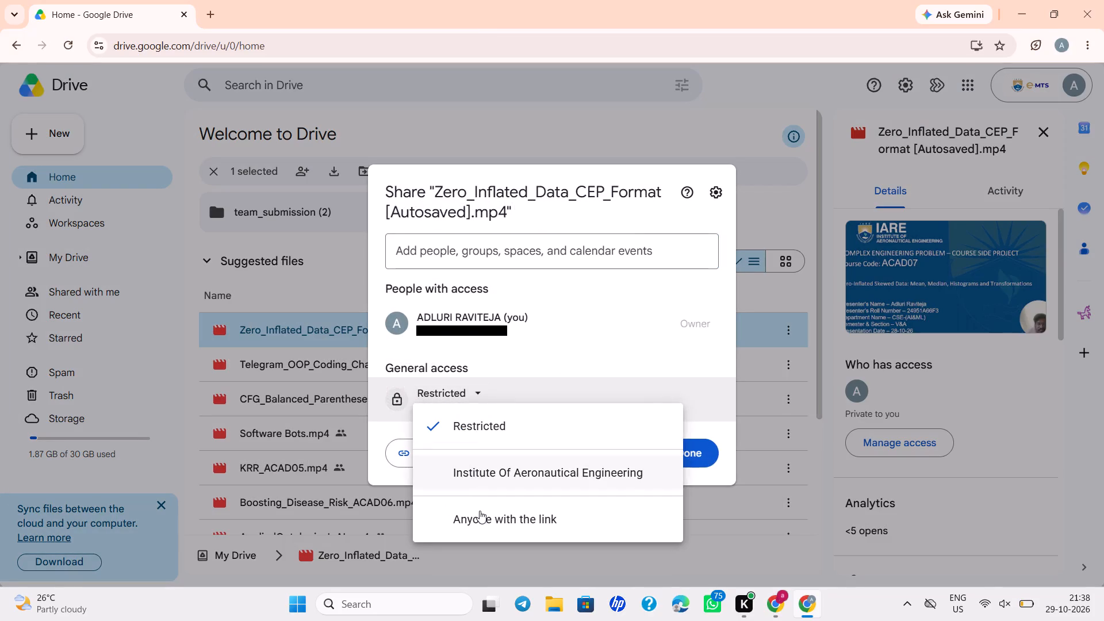
{"action": "left_click", "coordinate": [480, 515]}
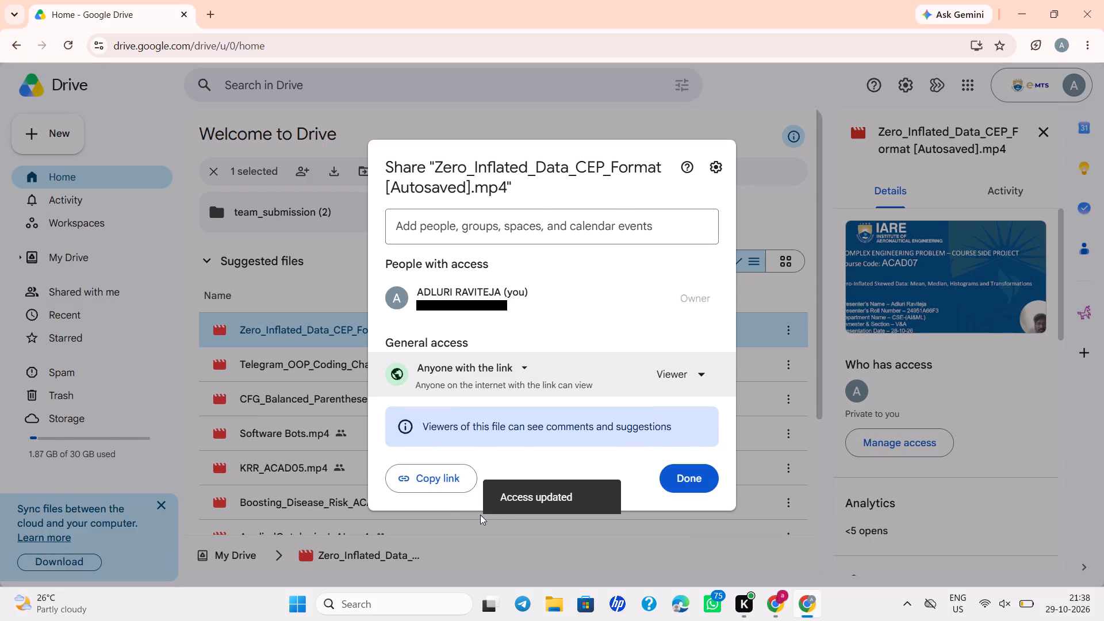
{"action": "left_click_drag", "start_coordinate": [480, 515], "coordinate": [431, 476]}
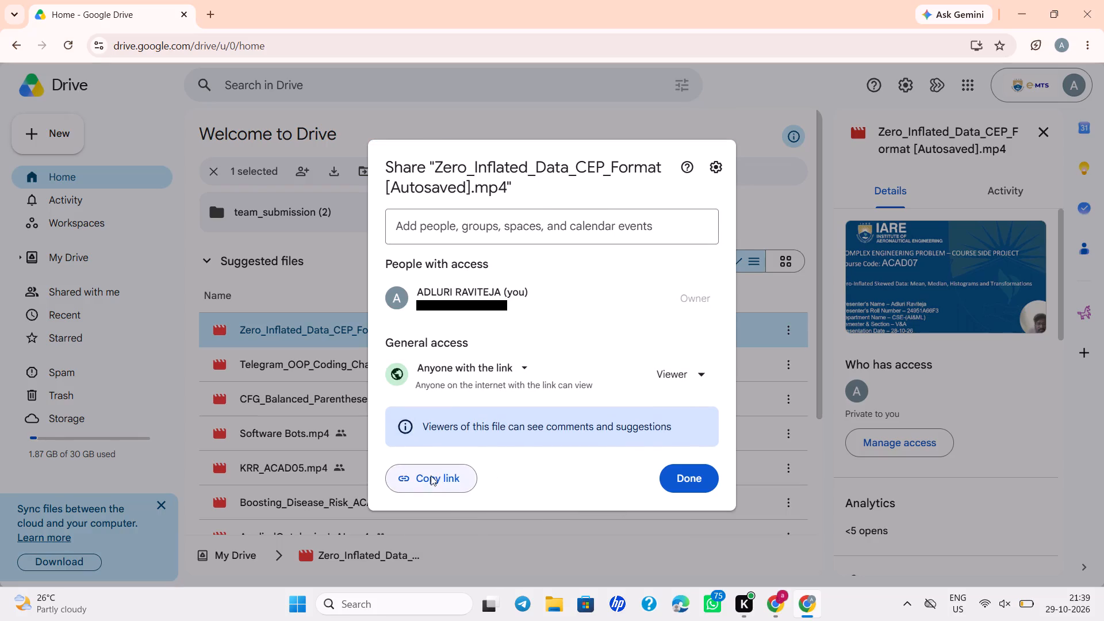
{"action": "left_click_drag", "start_coordinate": [431, 476], "coordinate": [430, 476]}
{"action": "left_click", "coordinate": [430, 476]}
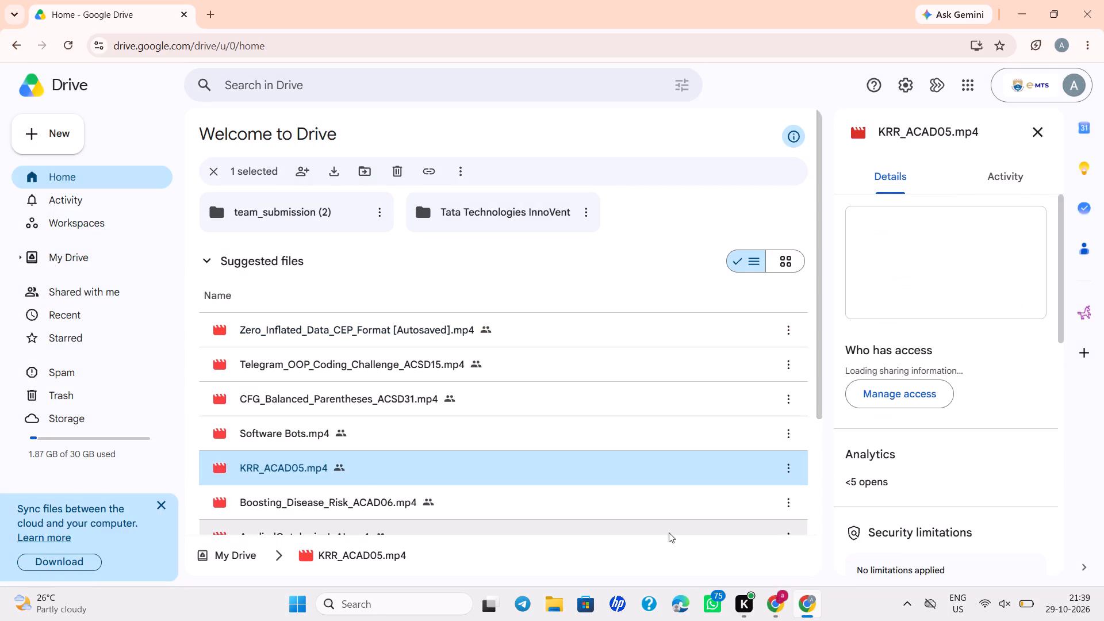
Switch to the IARE Samvidha portal, open the AAT-II uploads page and get the ACAD07 Statistical Foundations of Data Science question.
{"action": "left_click", "coordinate": [766, 612]}
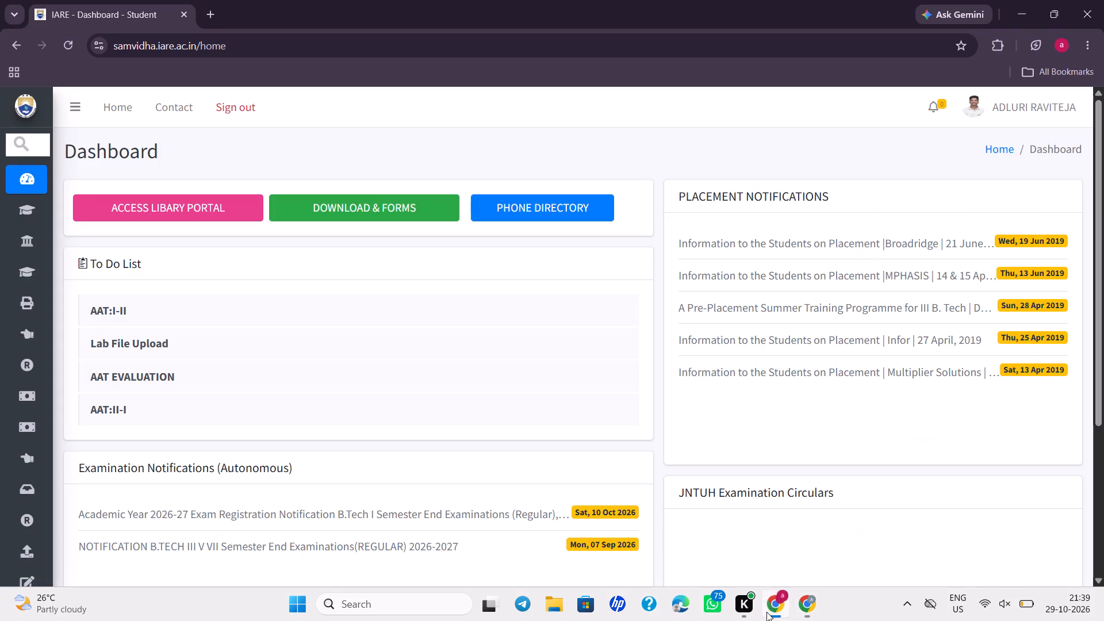
{"action": "scroll", "coordinate": [110, 442], "scroll_direction": "down", "scroll_amount": 3}
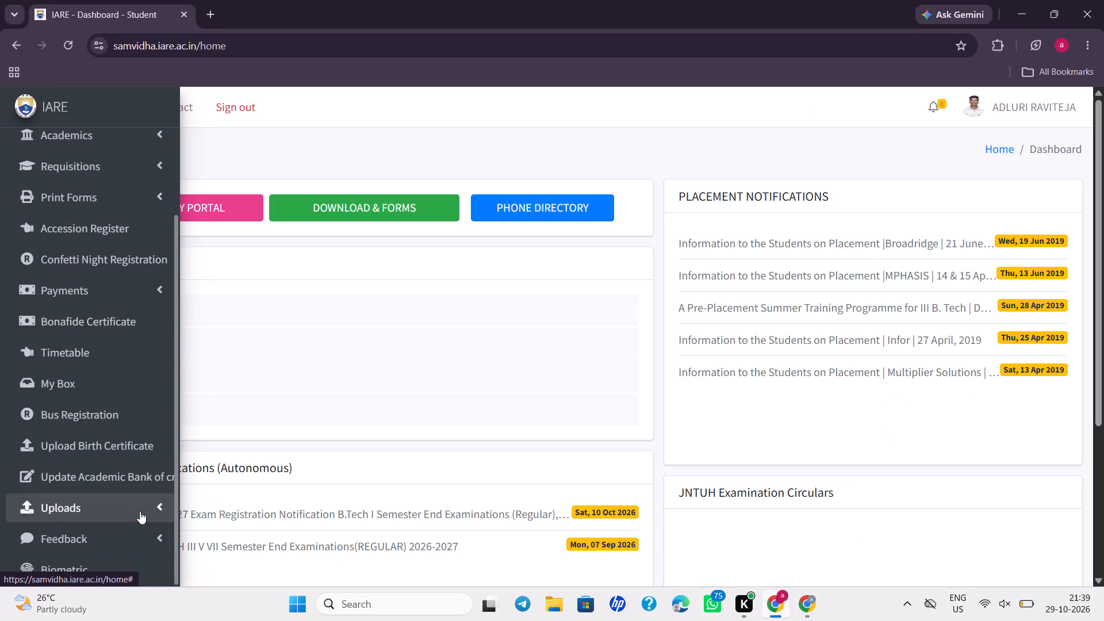
{"action": "left_click", "coordinate": [143, 510]}
{"action": "scroll", "coordinate": [143, 510], "scroll_direction": "down", "scroll_amount": 2}
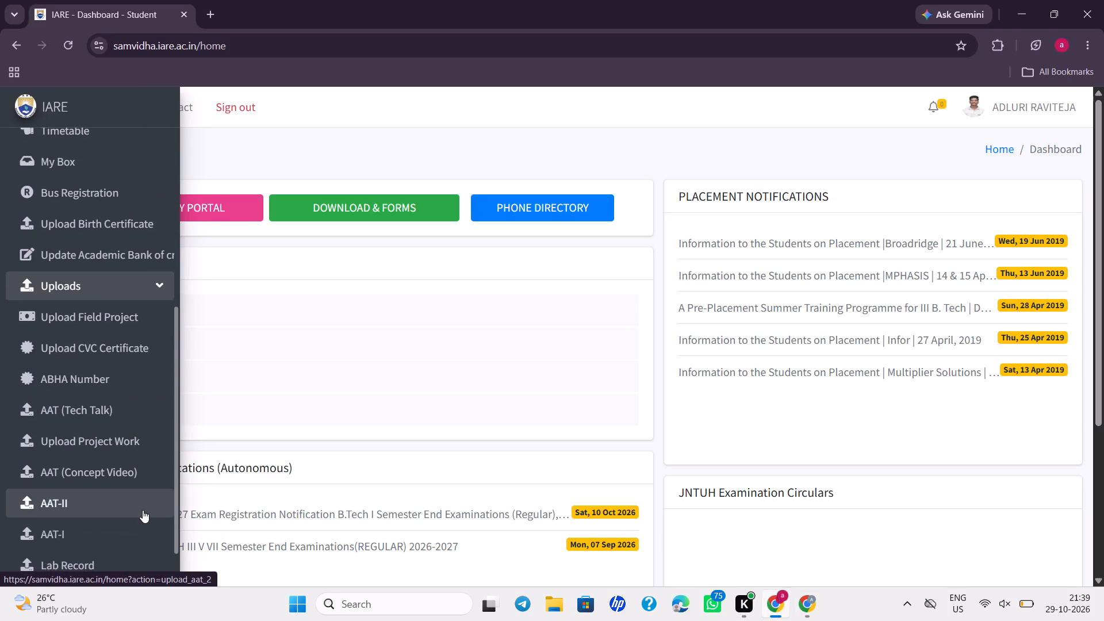
{"action": "left_click", "coordinate": [116, 501]}
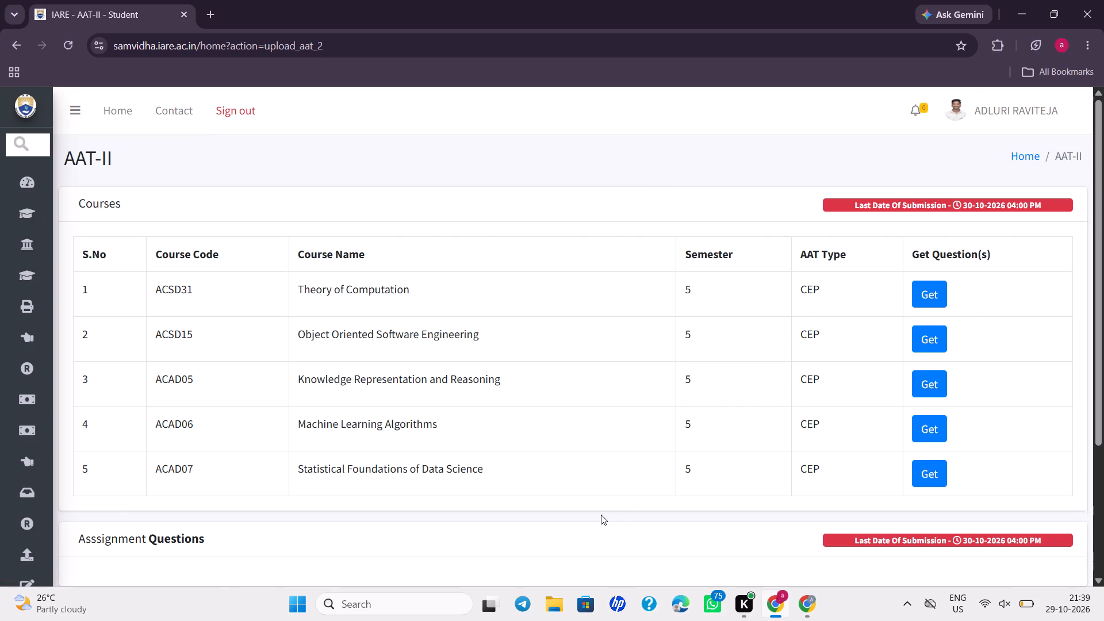
{"action": "left_click", "coordinate": [930, 480]}
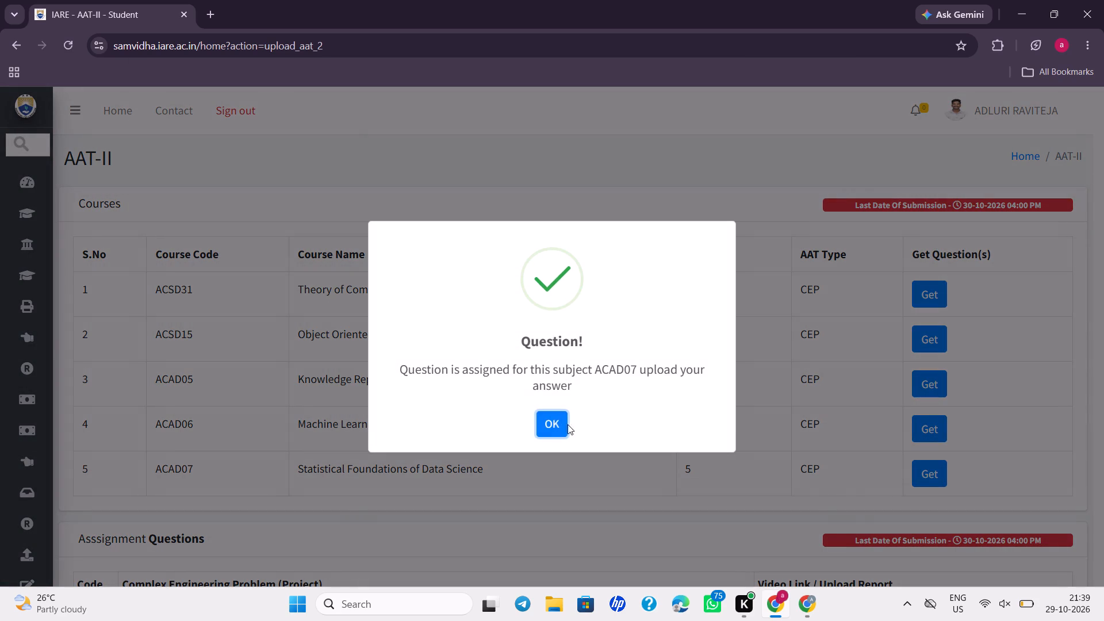
{"action": "left_click", "coordinate": [551, 416]}
{"action": "scroll", "coordinate": [593, 427], "scroll_direction": "down", "scroll_amount": 1}
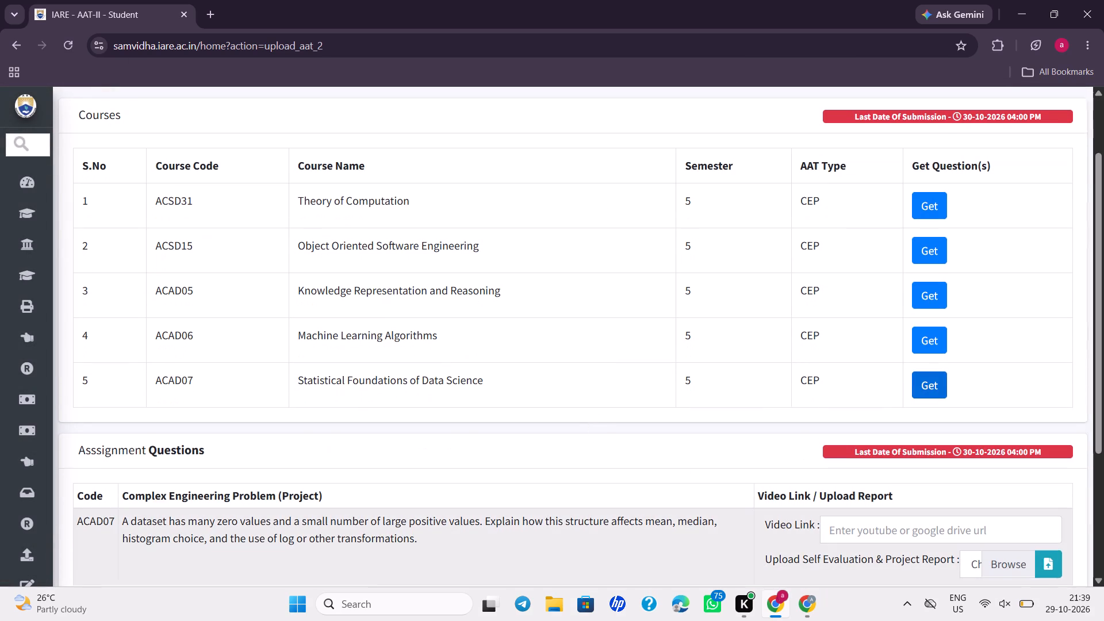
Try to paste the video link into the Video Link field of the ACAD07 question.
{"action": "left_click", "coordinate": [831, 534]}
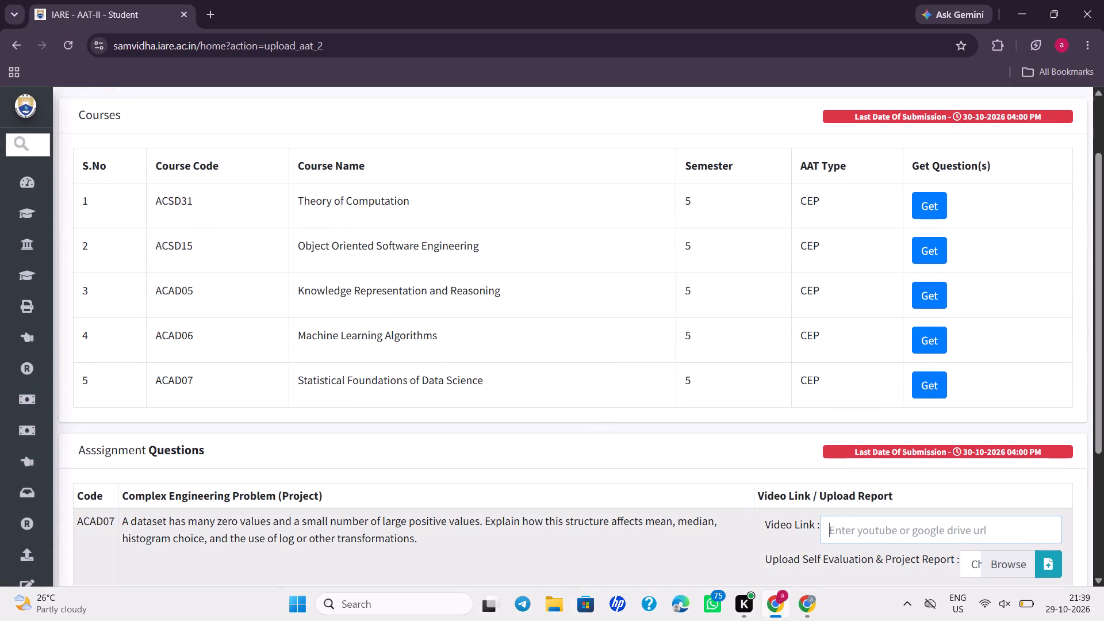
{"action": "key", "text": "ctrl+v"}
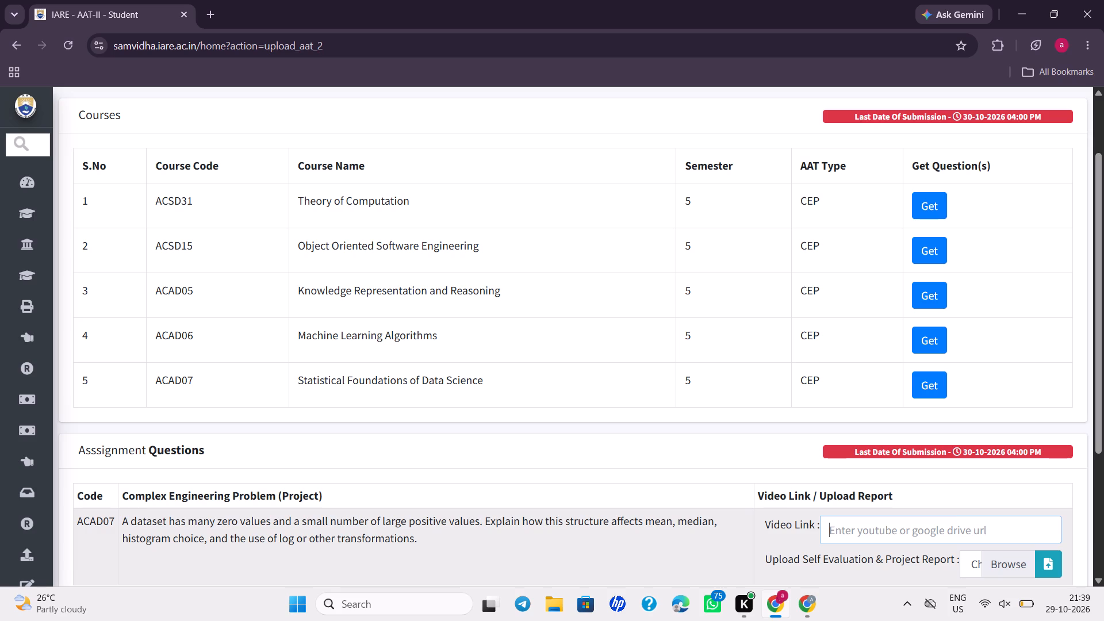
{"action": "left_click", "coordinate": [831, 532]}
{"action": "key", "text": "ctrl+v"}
Switch back to Google Drive and copy the sharing link of Zero_Inflated_Data_CEP_Format [Autosaved].mp4.
{"action": "left_click", "coordinate": [801, 604]}
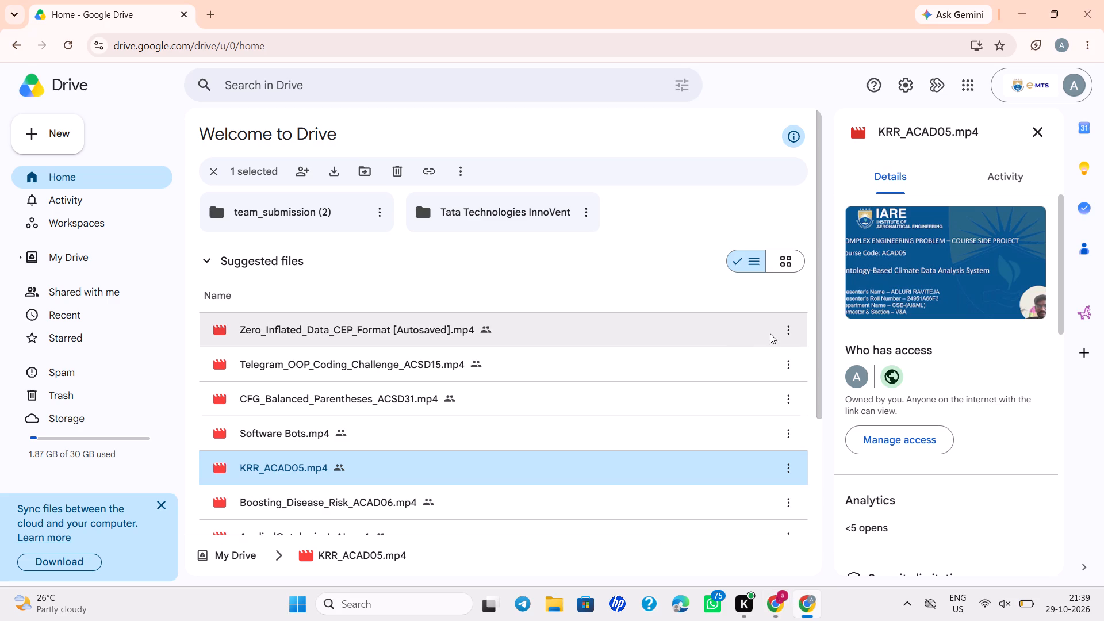
{"action": "left_click", "coordinate": [787, 337]}
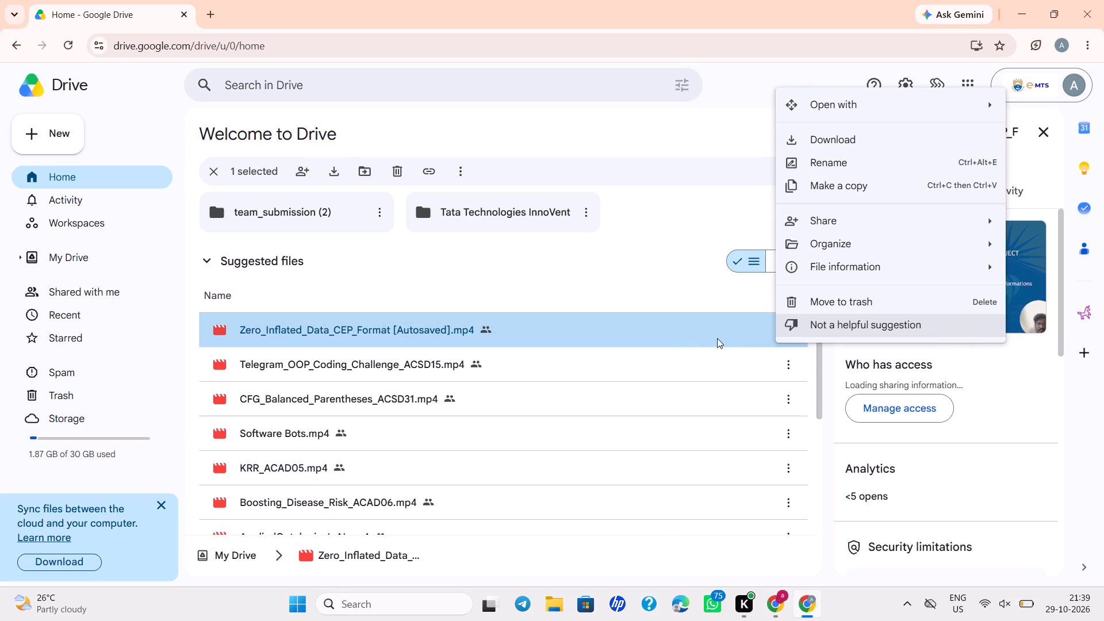
{"action": "left_click", "coordinate": [794, 225]}
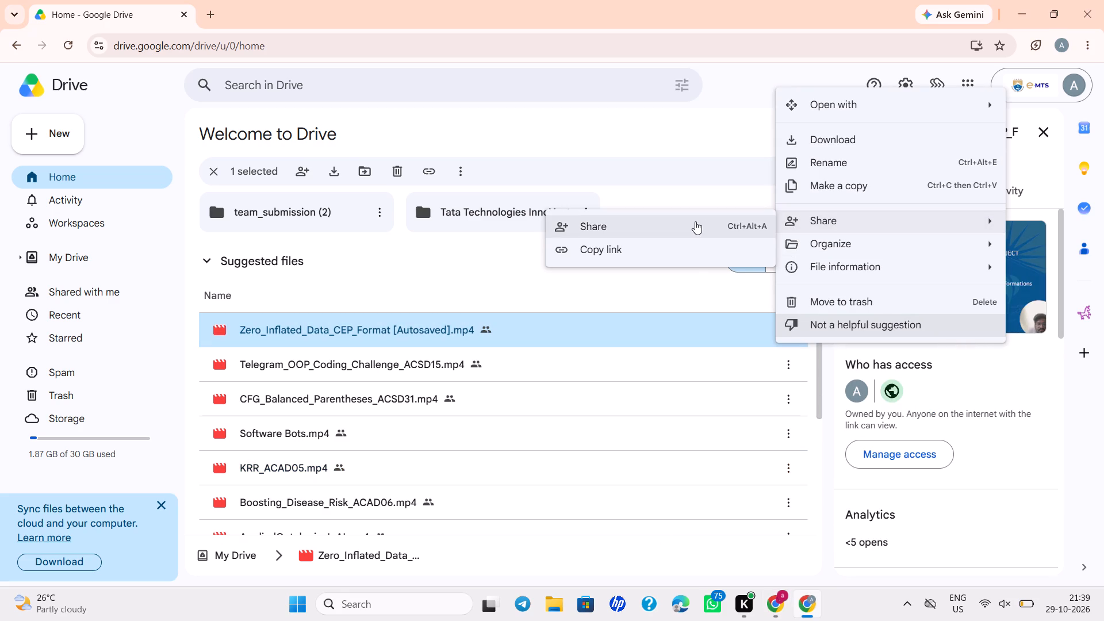
{"action": "left_click", "coordinate": [692, 259]}
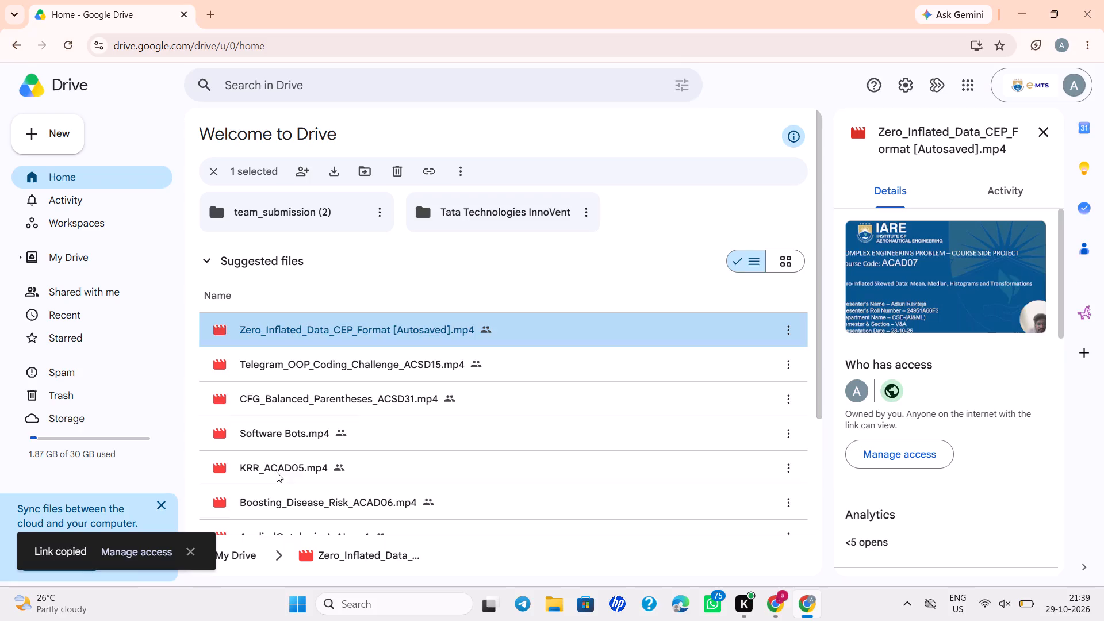
{"action": "left_click", "coordinate": [141, 554]}
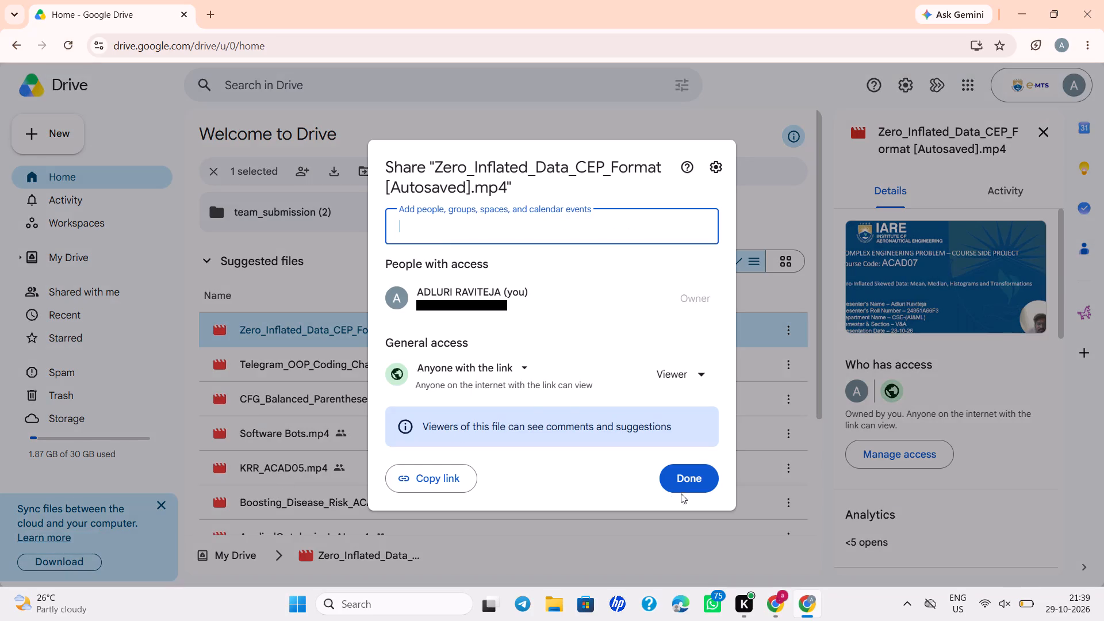
{"action": "left_click", "coordinate": [434, 480]}
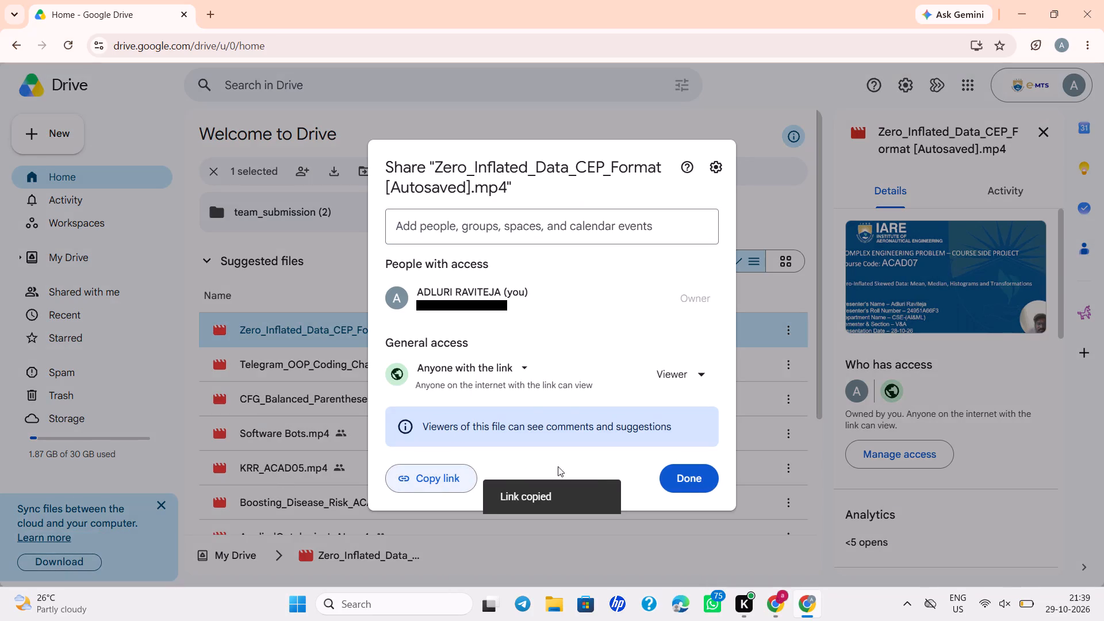
{"action": "left_click", "coordinate": [678, 479]}
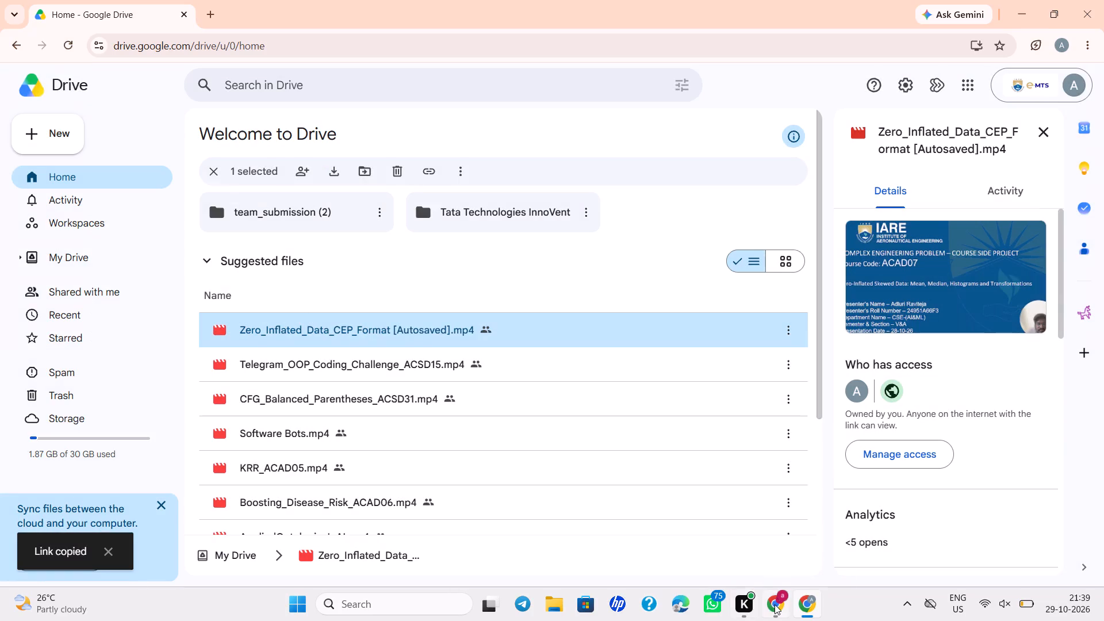
Return to the AAT-II page and enter the copied Drive link as the ACAD07 video link.
{"action": "left_click", "coordinate": [775, 604]}
{"action": "left_click", "coordinate": [884, 530]}
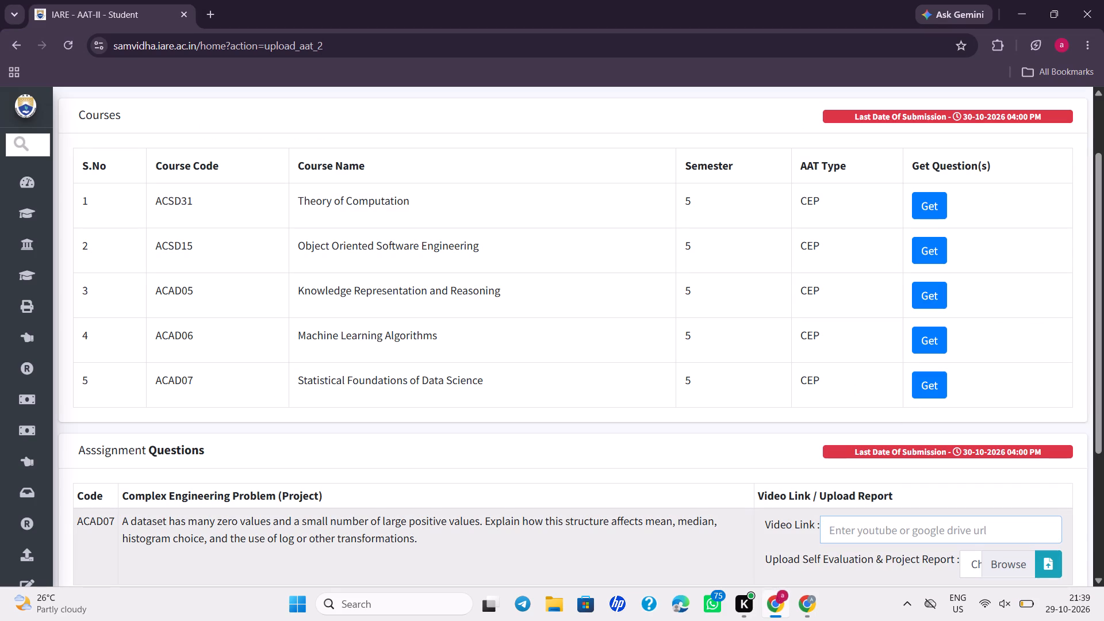
{"action": "key", "text": "ctrl+v"}
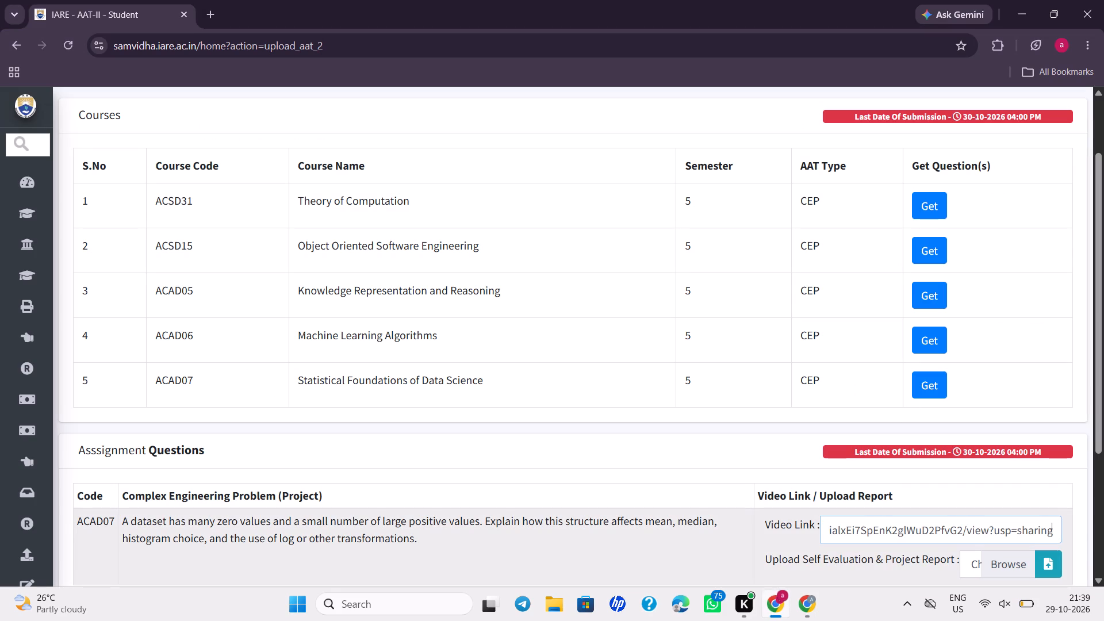
Attach the sfds PDF from the Desktop as the ACAD07 Self Evaluation & Project Report and submit the answer.
{"action": "left_click", "coordinate": [974, 562]}
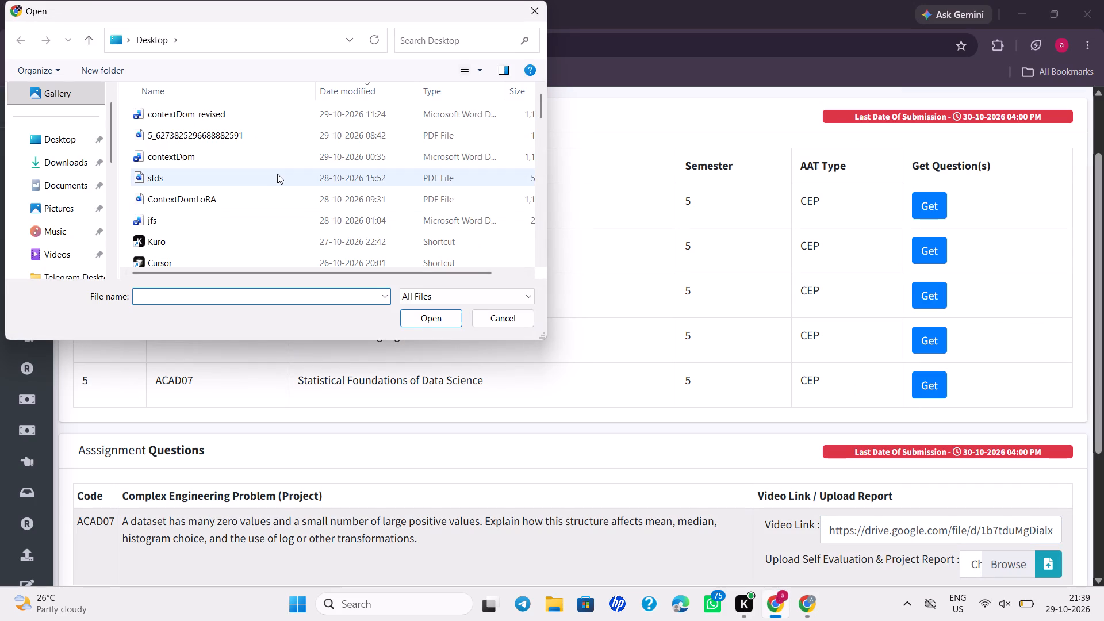
{"action": "left_click", "coordinate": [259, 175]}
{"action": "left_click", "coordinate": [416, 319]}
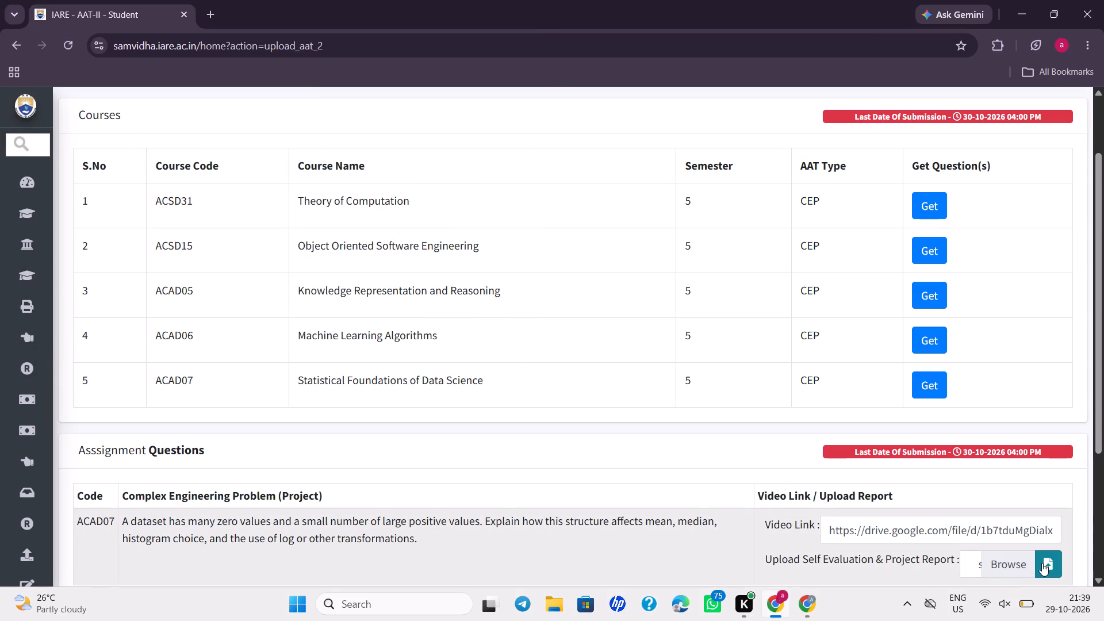
{"action": "left_click", "coordinate": [1042, 563]}
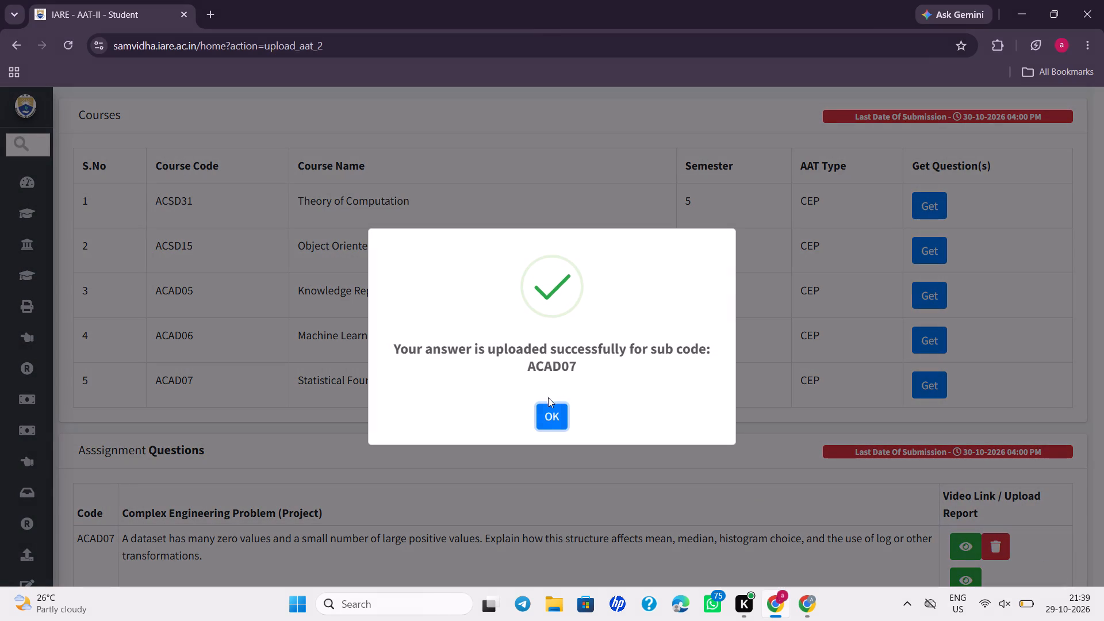
{"action": "left_click", "coordinate": [555, 425]}
View the uploaded ACAD07 report PDF, then close it and return to the AAT-II page.
{"action": "scroll", "coordinate": [619, 446], "scroll_direction": "down", "scroll_amount": 1}
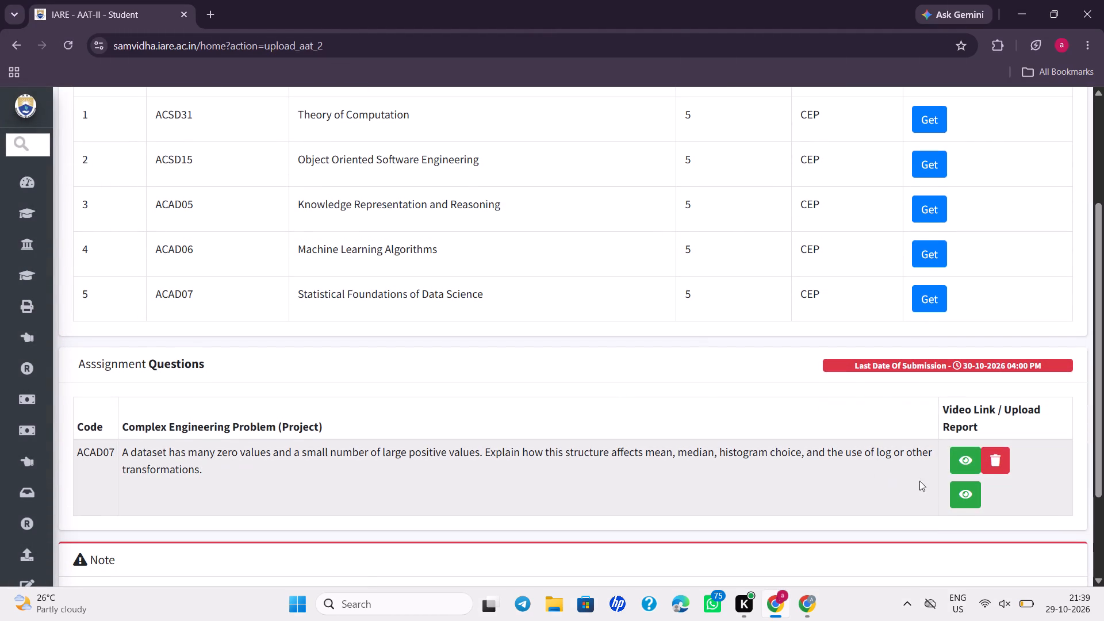
{"action": "left_click", "coordinate": [956, 496]}
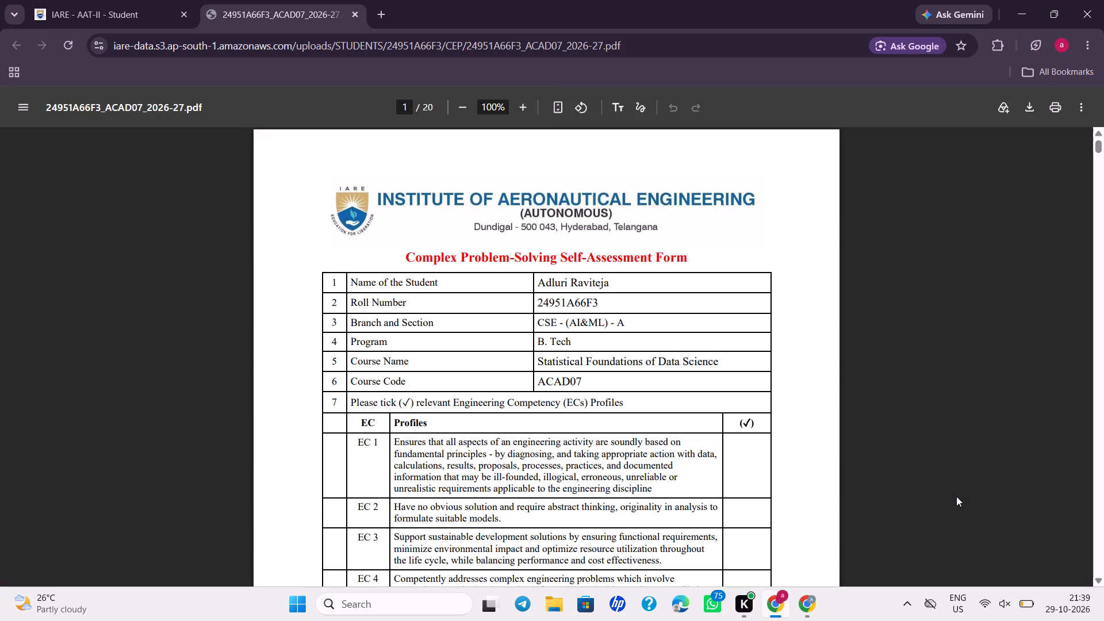
{"action": "left_click", "coordinate": [12, 44]}
{"action": "left_click", "coordinate": [59, 11]}
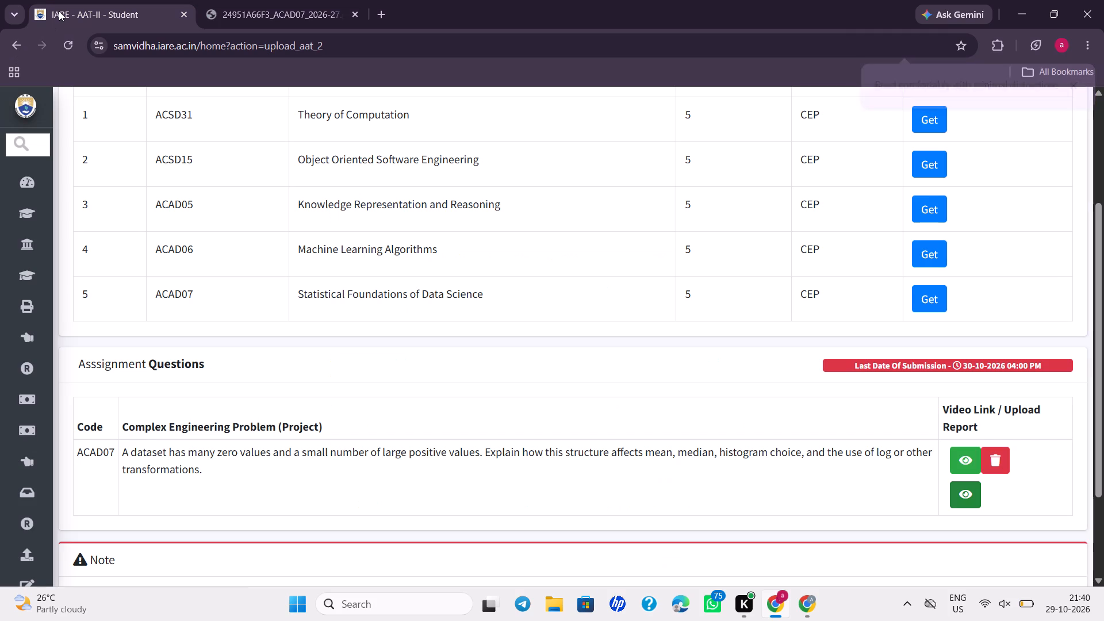
{"action": "left_click", "coordinate": [354, 12]}
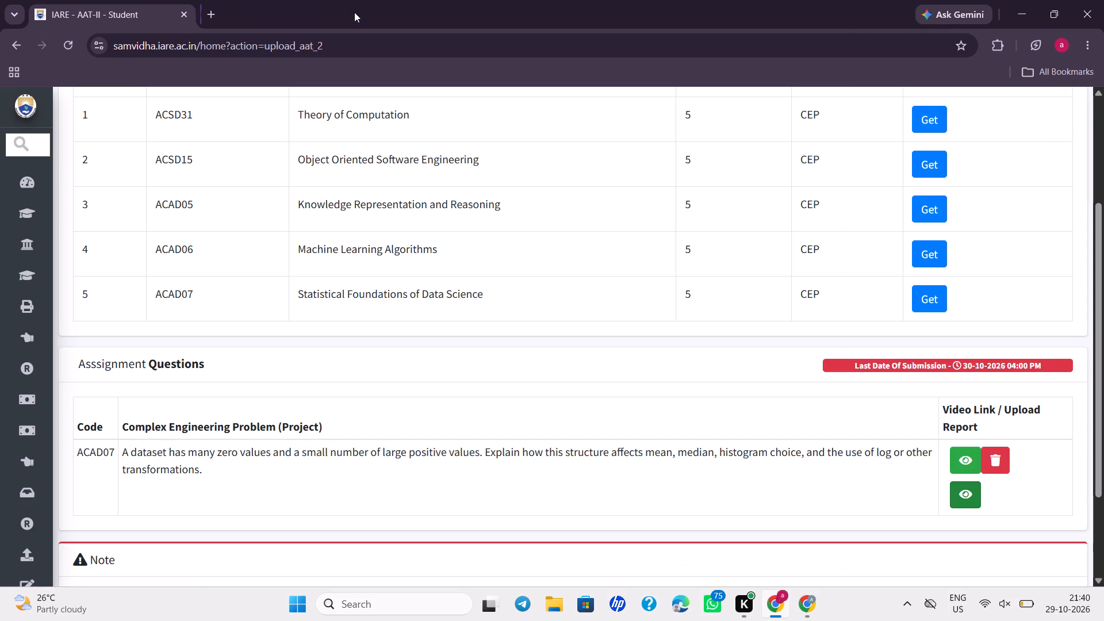
Open the AAT (Concept Video) upload page of the Samvidha portal to check for assigned work.
{"action": "scroll", "coordinate": [392, 186], "scroll_direction": "up", "scroll_amount": 3}
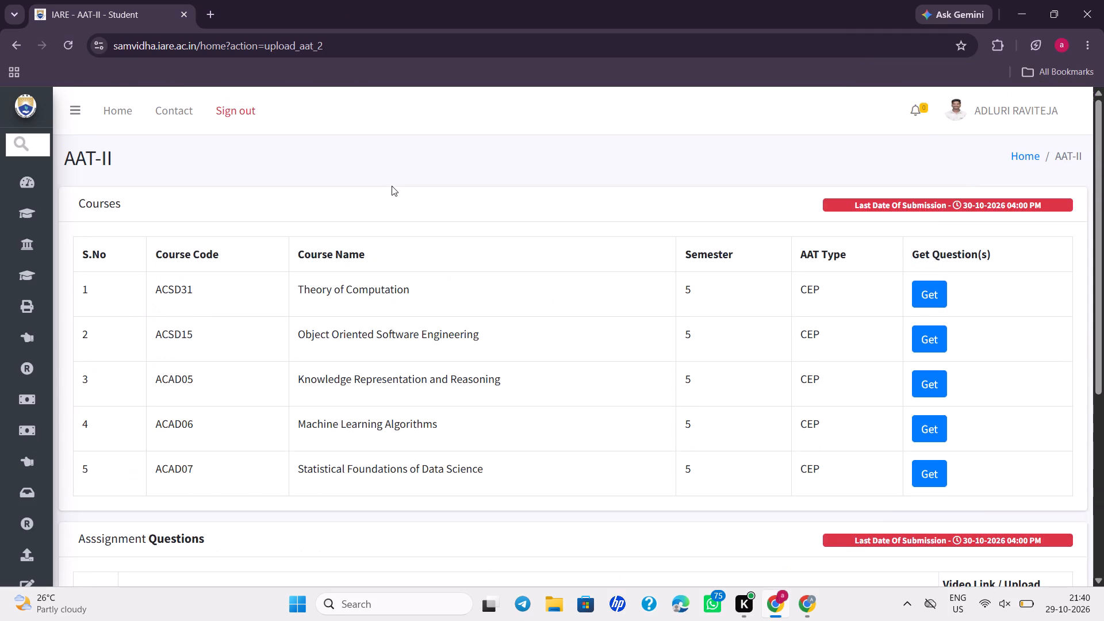
{"action": "scroll", "coordinate": [40, 511], "scroll_direction": "down", "scroll_amount": 4}
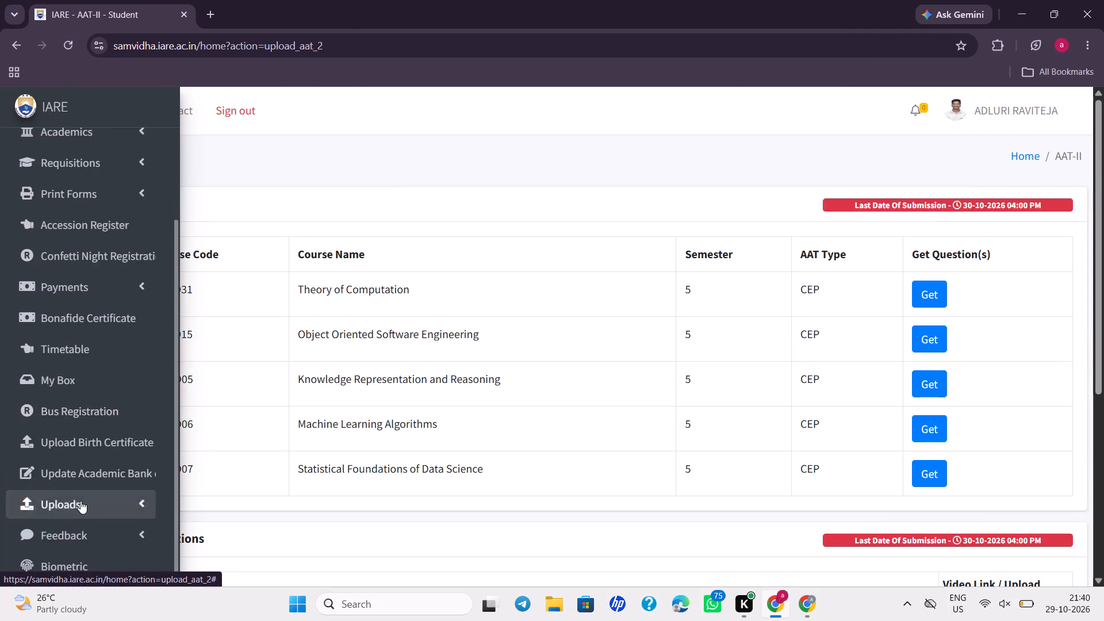
{"action": "left_click", "coordinate": [81, 501]}
{"action": "scroll", "coordinate": [81, 501], "scroll_direction": "down", "scroll_amount": 3}
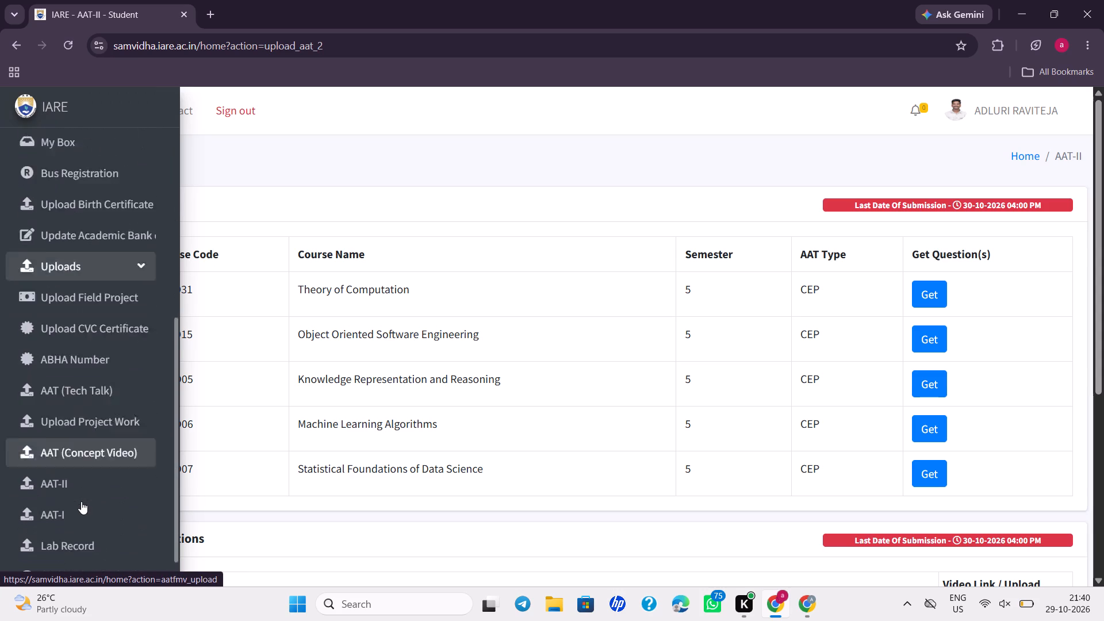
{"action": "scroll", "coordinate": [81, 501], "scroll_direction": "down", "scroll_amount": 1}
{"action": "left_click", "coordinate": [129, 413]}
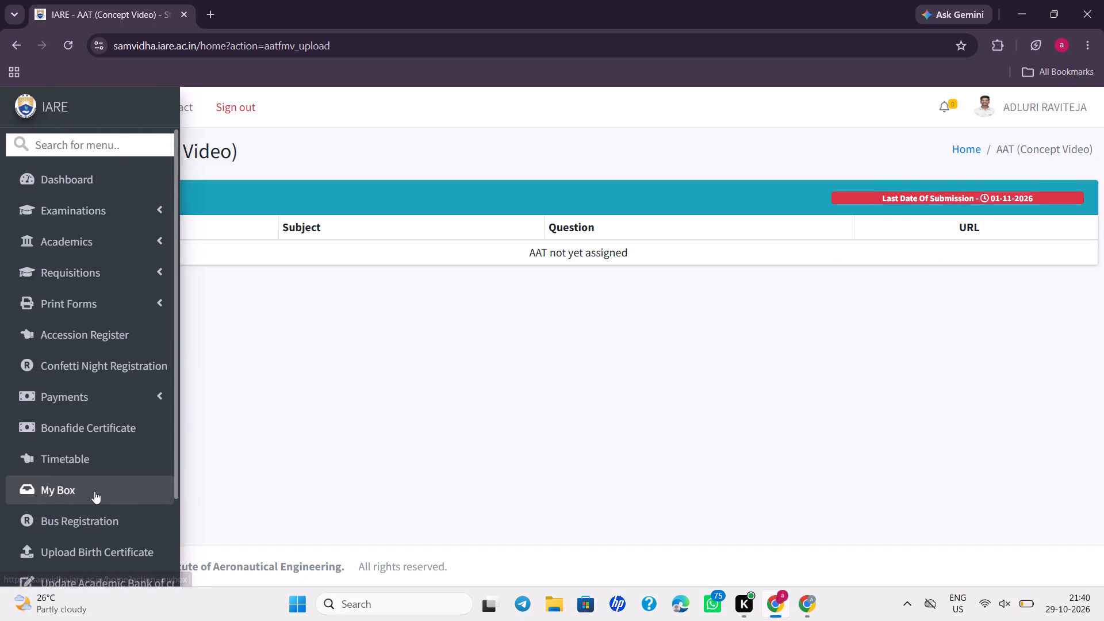
Open the AAT (Tech Talk) upload page to check its submission status.
{"action": "scroll", "coordinate": [94, 491], "scroll_direction": "down", "scroll_amount": 4}
{"action": "left_click", "coordinate": [97, 508]}
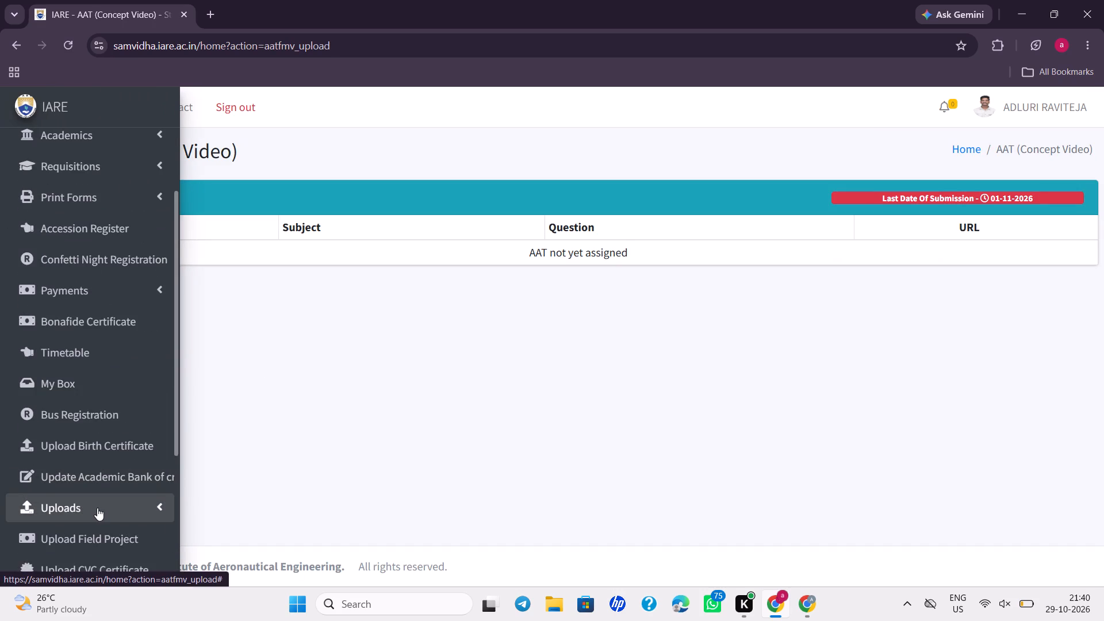
{"action": "scroll", "coordinate": [97, 508], "scroll_direction": "down", "scroll_amount": 2}
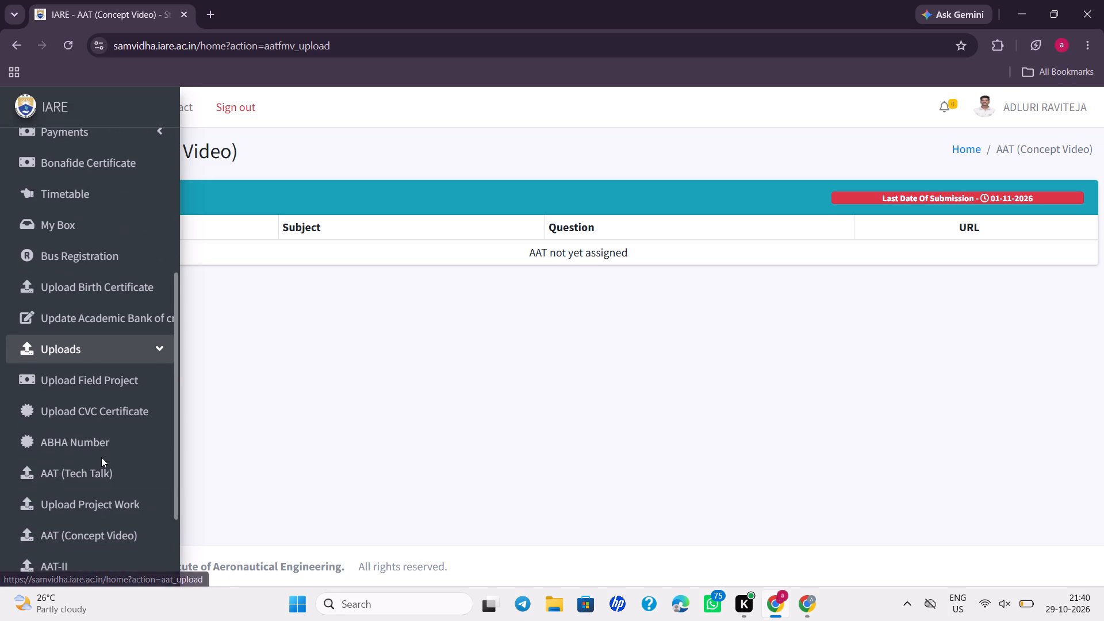
{"action": "left_click", "coordinate": [112, 477]}
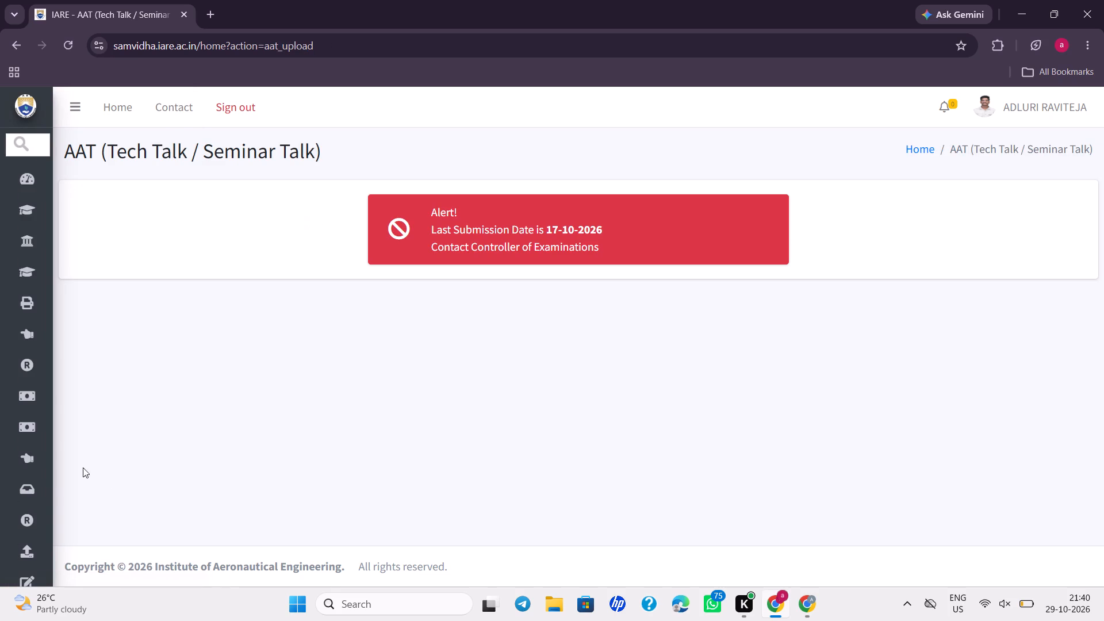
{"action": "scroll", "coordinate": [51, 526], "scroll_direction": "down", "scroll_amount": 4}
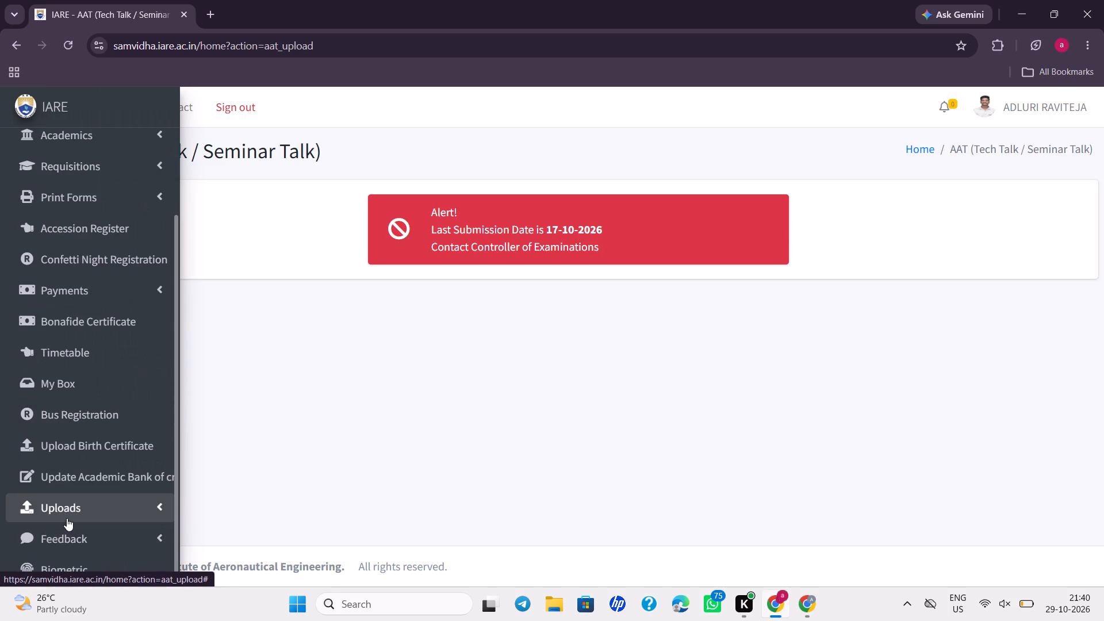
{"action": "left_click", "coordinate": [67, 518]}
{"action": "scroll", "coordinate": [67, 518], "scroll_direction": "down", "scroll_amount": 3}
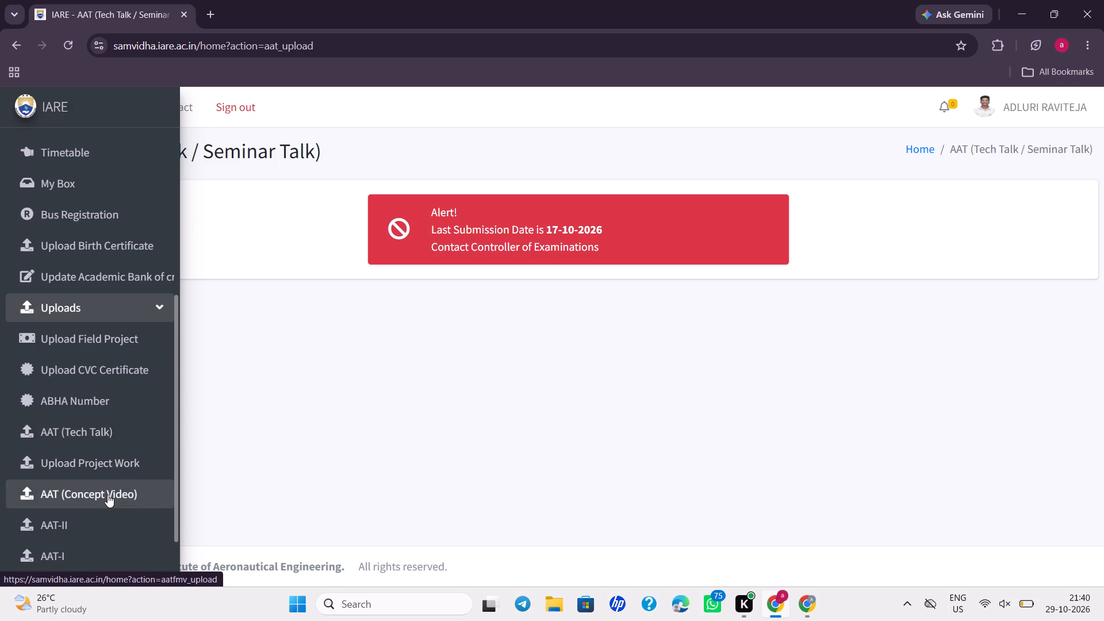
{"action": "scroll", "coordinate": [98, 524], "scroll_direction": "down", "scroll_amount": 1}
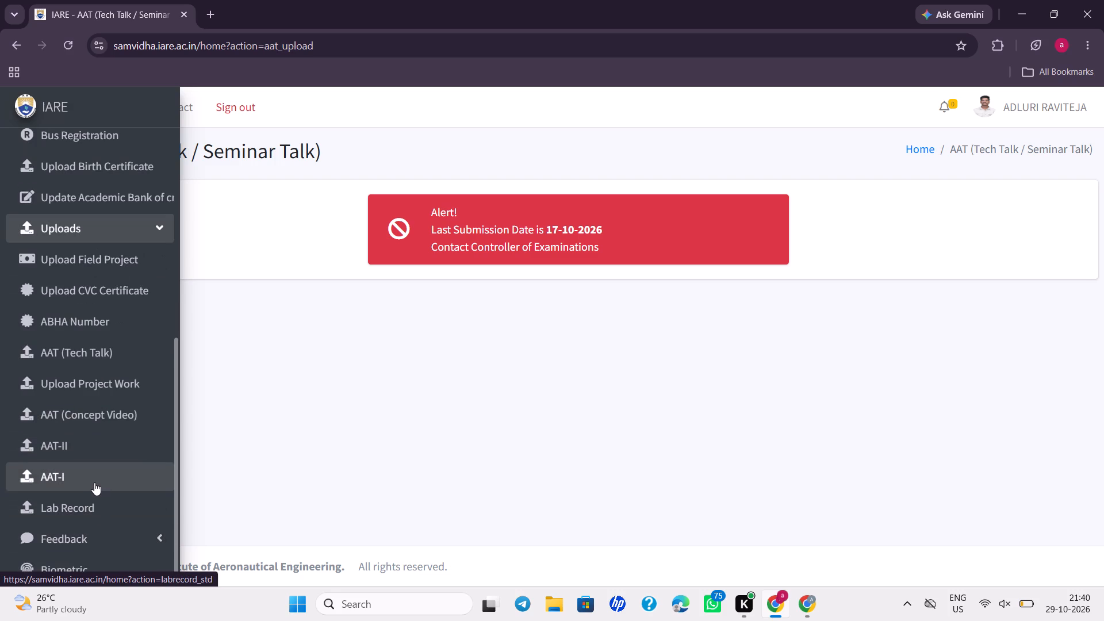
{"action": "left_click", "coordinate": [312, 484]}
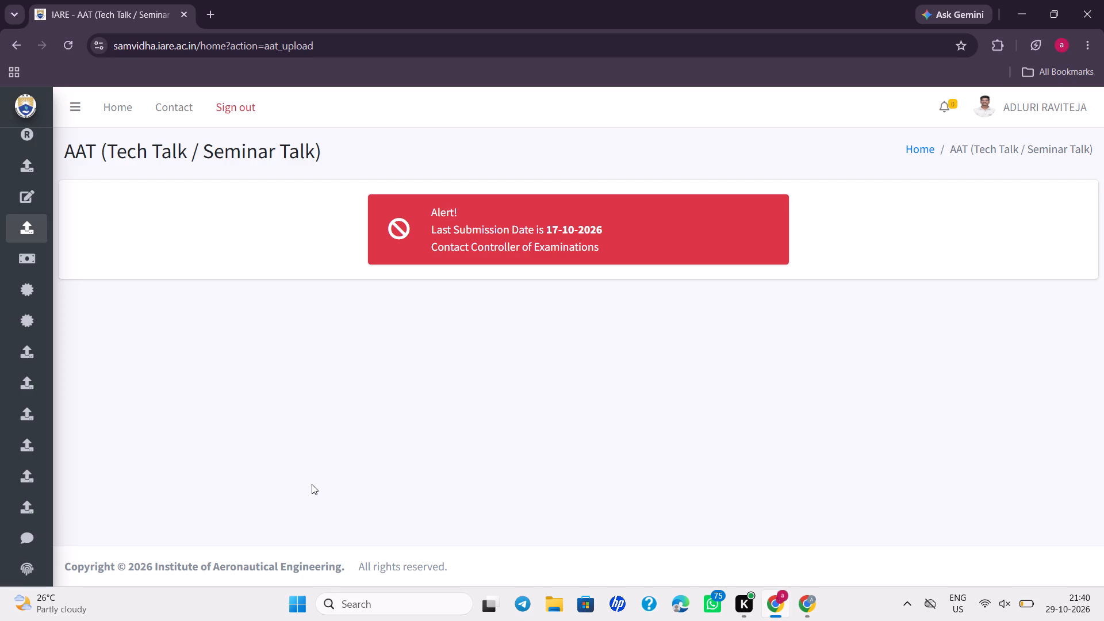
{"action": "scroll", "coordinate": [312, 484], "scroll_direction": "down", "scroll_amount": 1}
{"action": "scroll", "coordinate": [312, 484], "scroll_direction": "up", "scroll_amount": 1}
Close the browser window with the Samvidha portal.
{"action": "left_click", "coordinate": [1103, 3]}
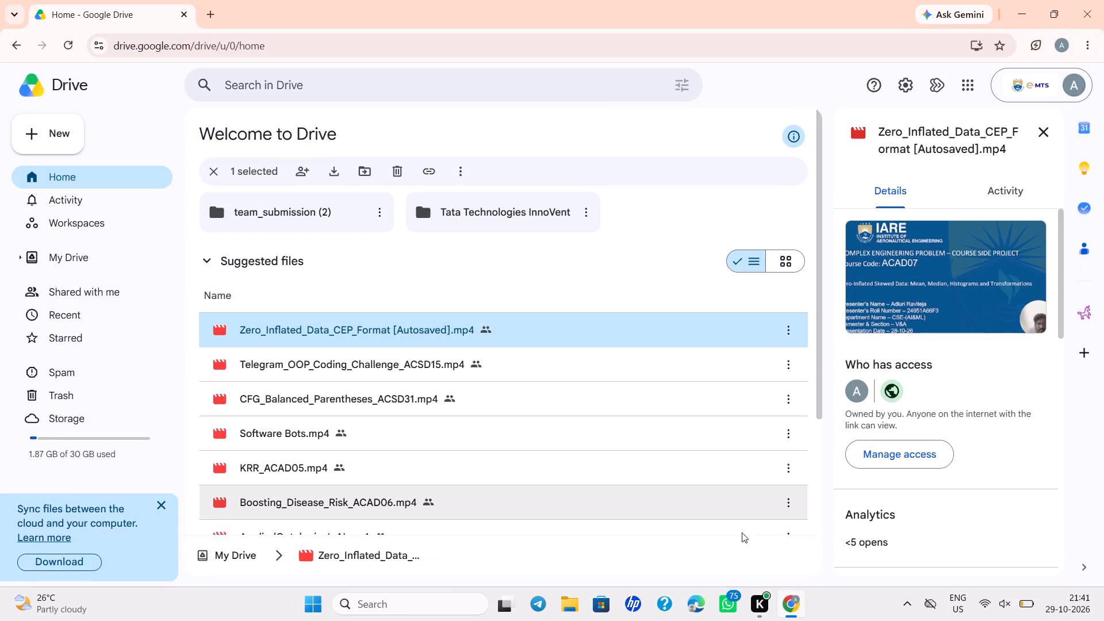